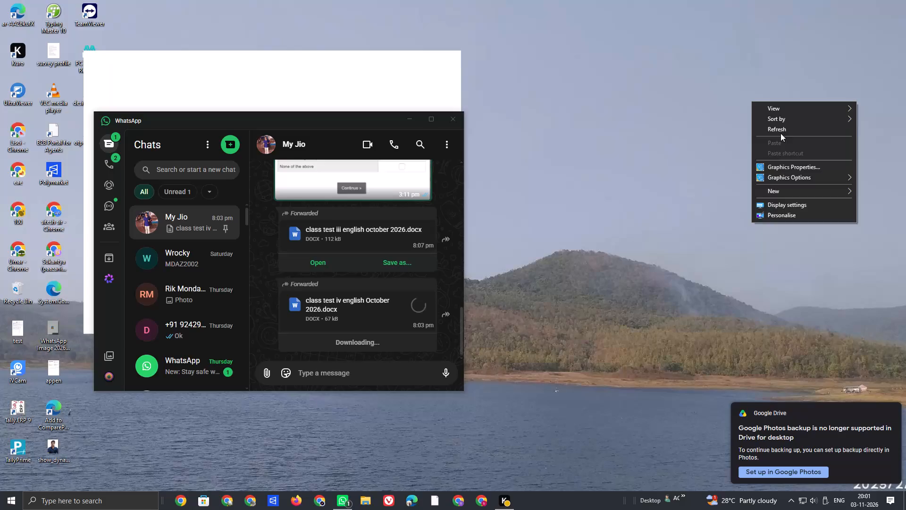
Refresh the desktop.
left_click(780, 133)
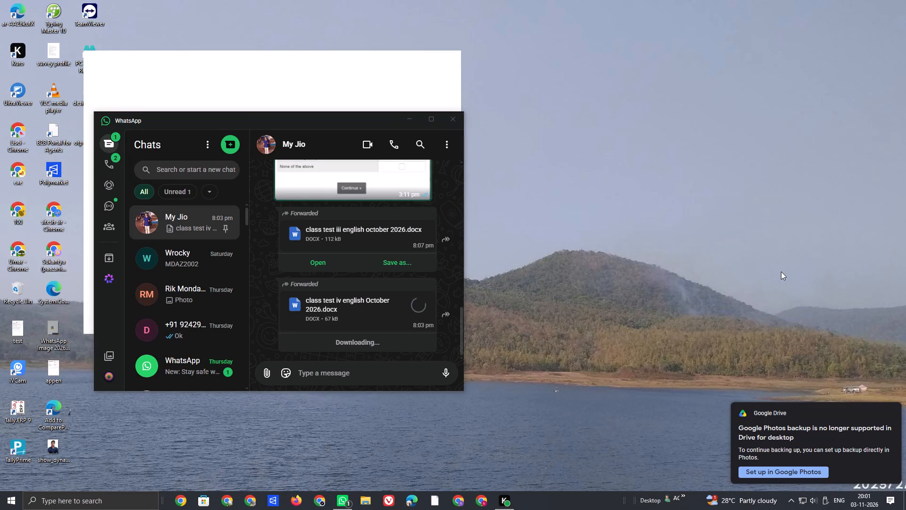
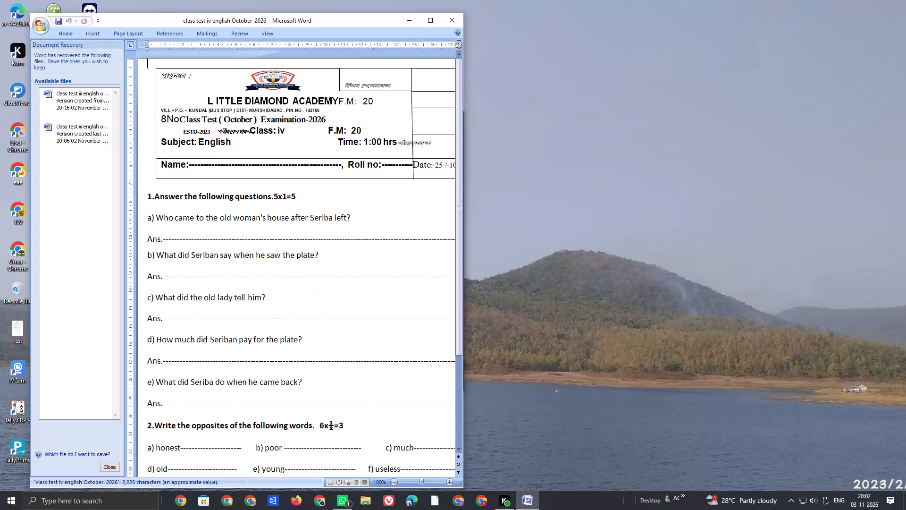
Maximize the document window and delete the wording of question 1 a), keeping its label and question mark.
left_click(433, 25)
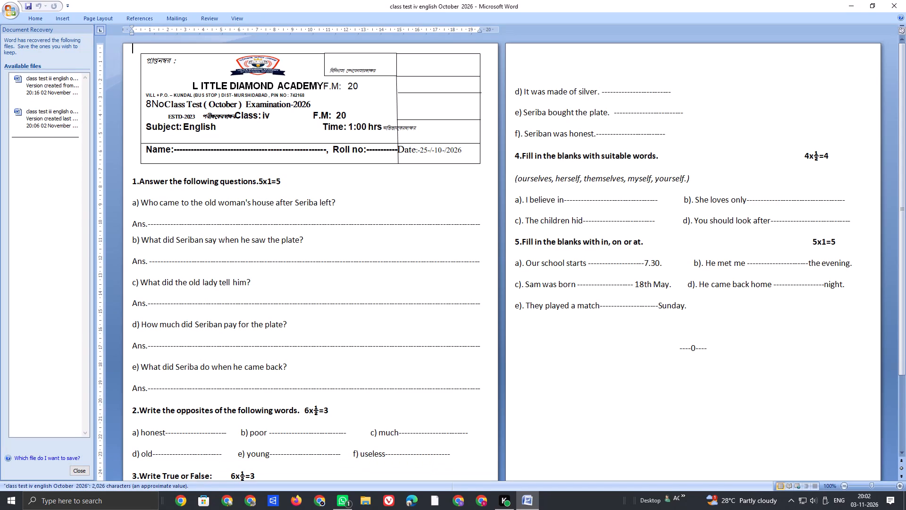
left_click(330, 211)
left_click_drag(332, 207, 170, 225)
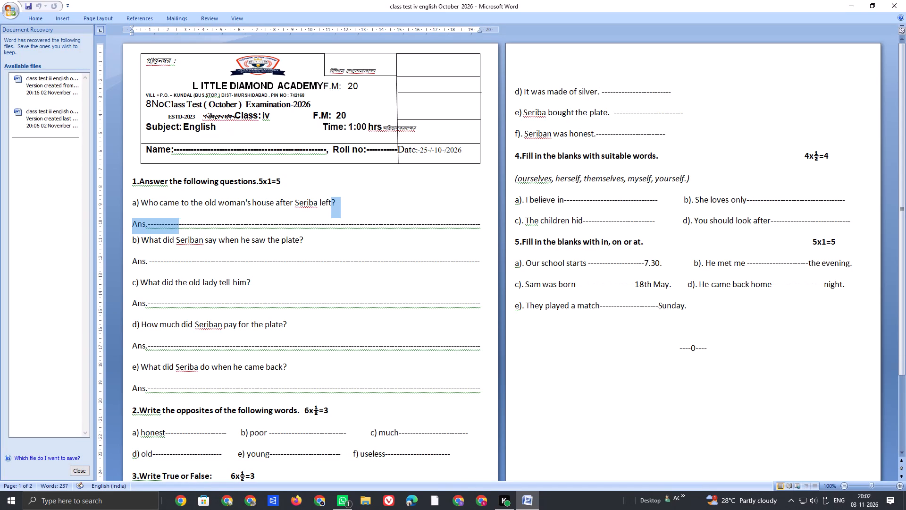
left_click_drag(170, 225, 141, 214)
key("BackSpace")
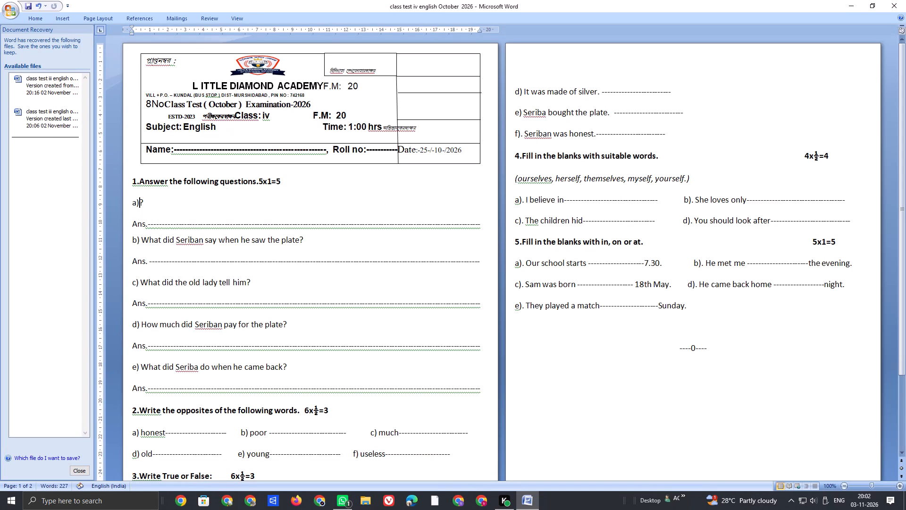
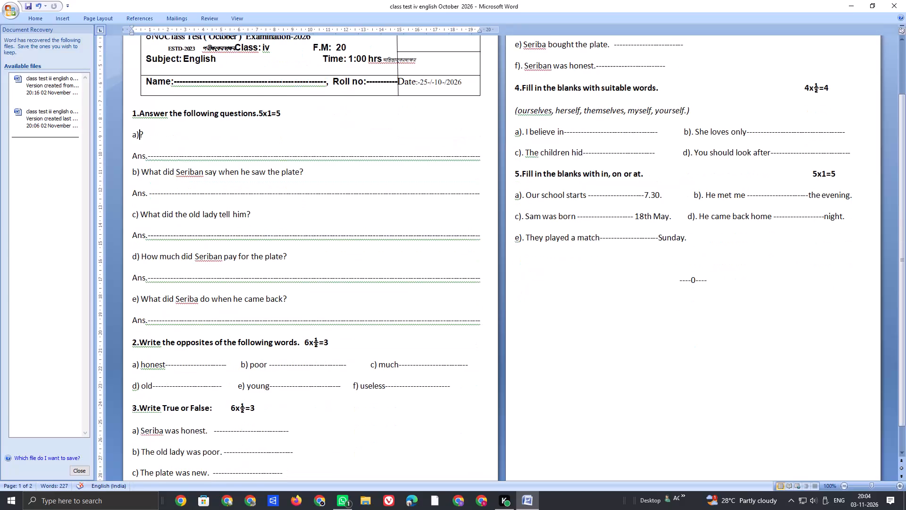
Delete the wording of questions 1 b), c), d) and e), keeping each label and question mark.
scroll(302, 249, "down", 7)
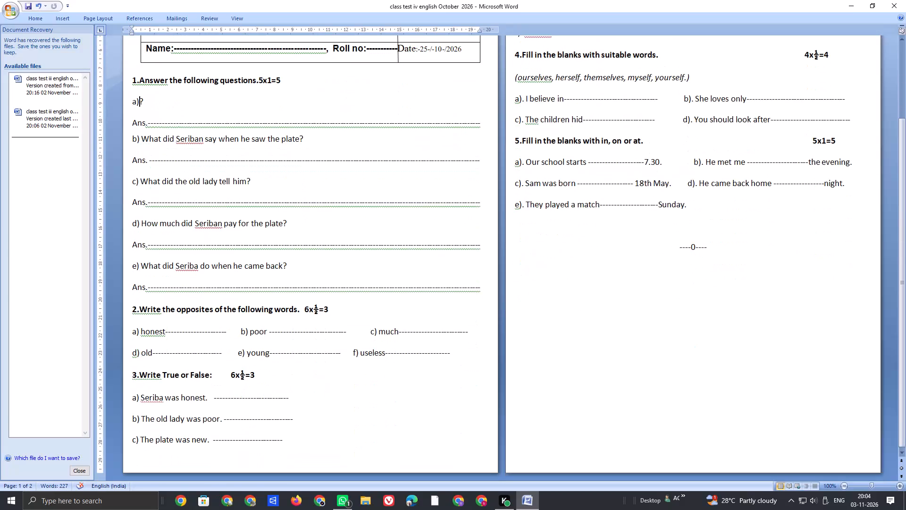
scroll(302, 249, "up", 7)
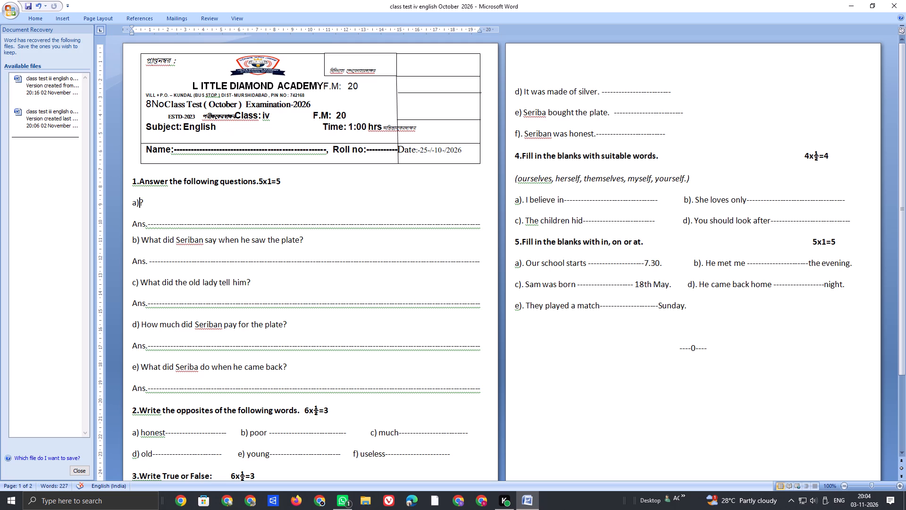
scroll(312, 301, "down", 1)
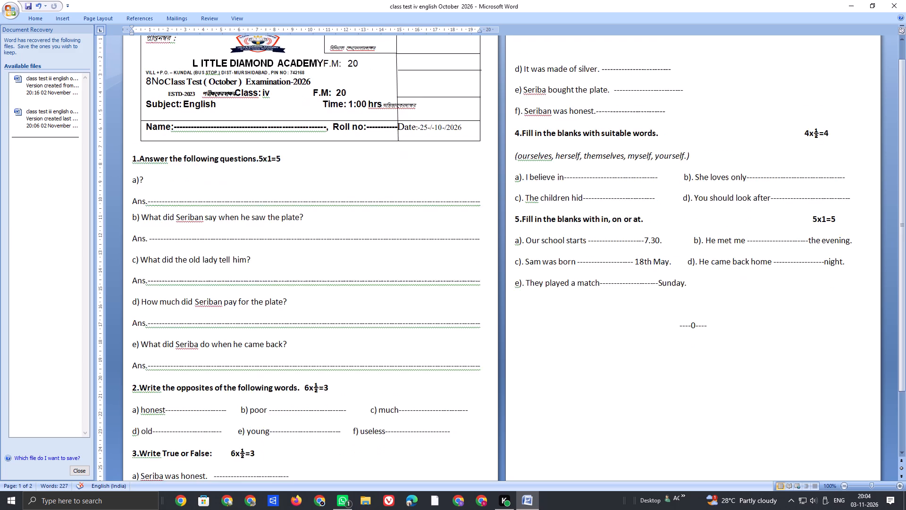
scroll(313, 304, "down", 4)
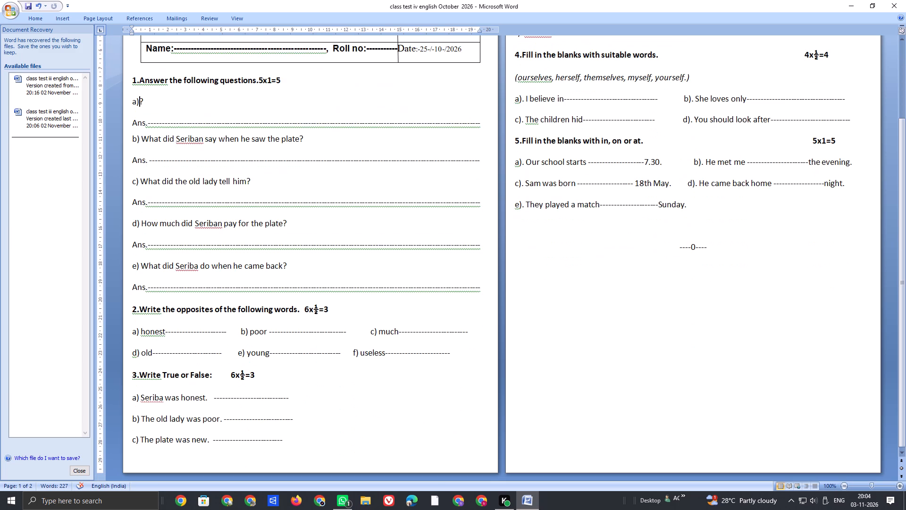
left_click(297, 144)
left_click_drag(299, 139, 259, 143)
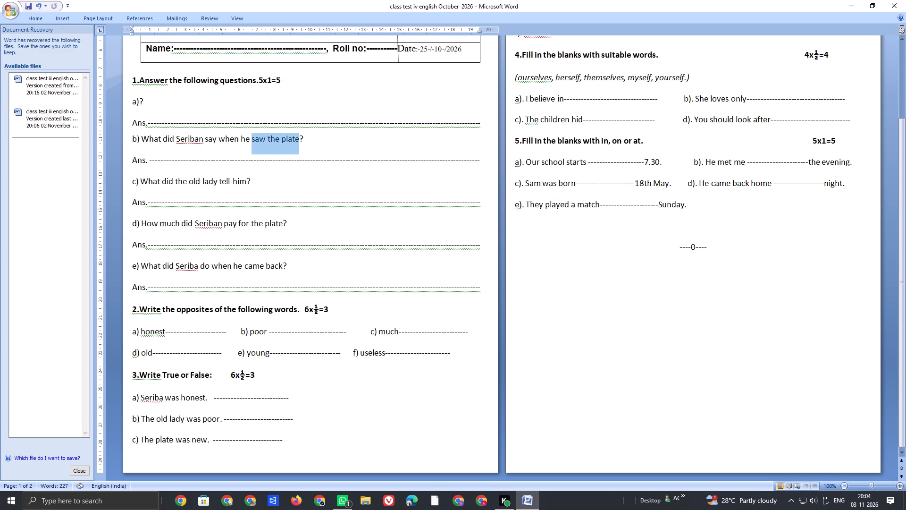
left_click_drag(259, 143, 142, 141)
key("BackSpace")
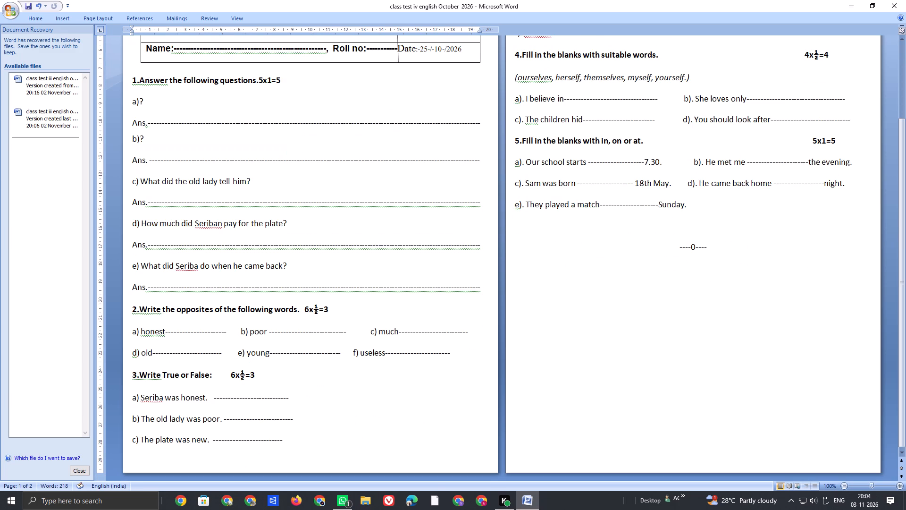
left_click_drag(244, 184, 147, 179)
key("BackSpace")
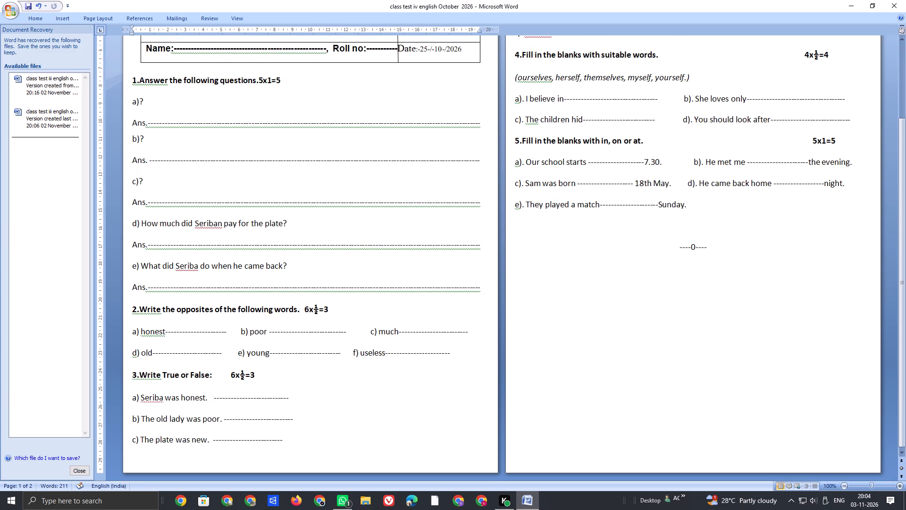
left_click_drag(281, 226, 142, 219)
key("BackSpace")
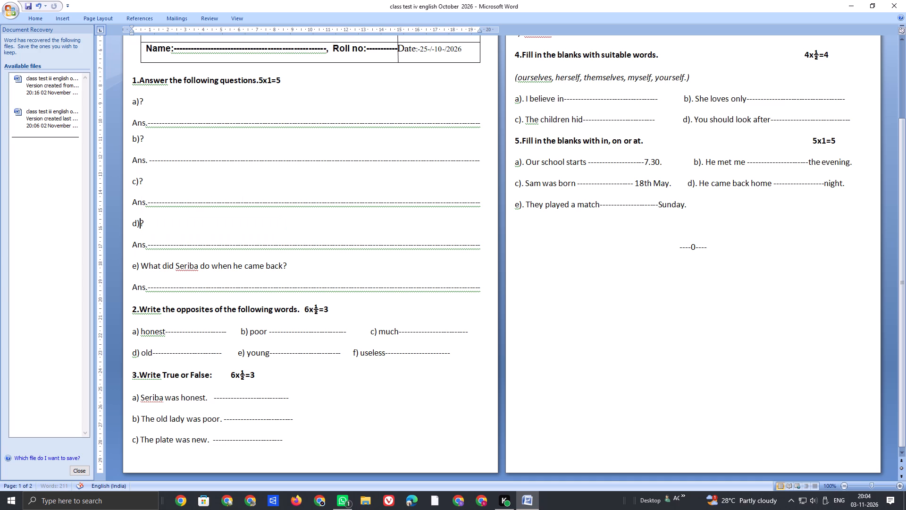
left_click_drag(282, 267, 153, 262)
key("BackSpace")
Start the new wording of question 1 a) with "How does".
left_click(137, 103)
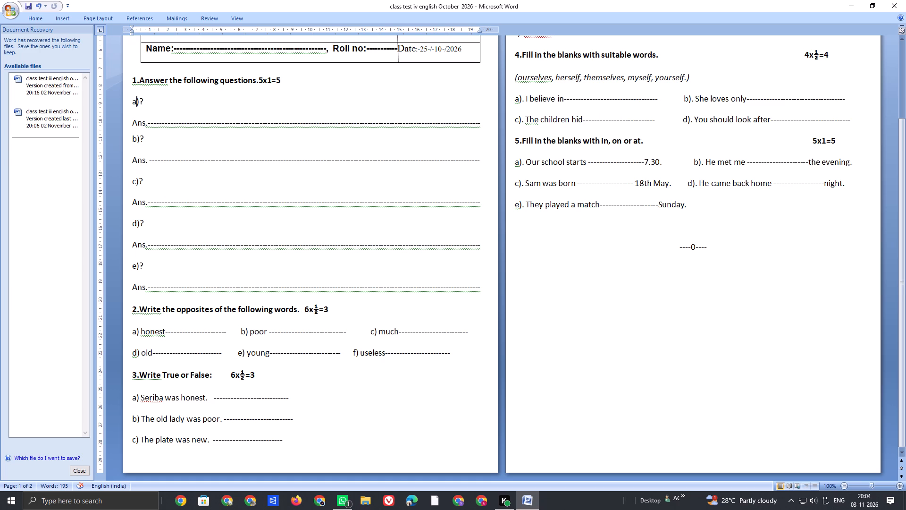
type("How does")
key("space")
Rebuild the label in front of "How does" as a lowercase "a)" followed by a space.
key("Left")
key("Left")
key("Left")
key("Left")
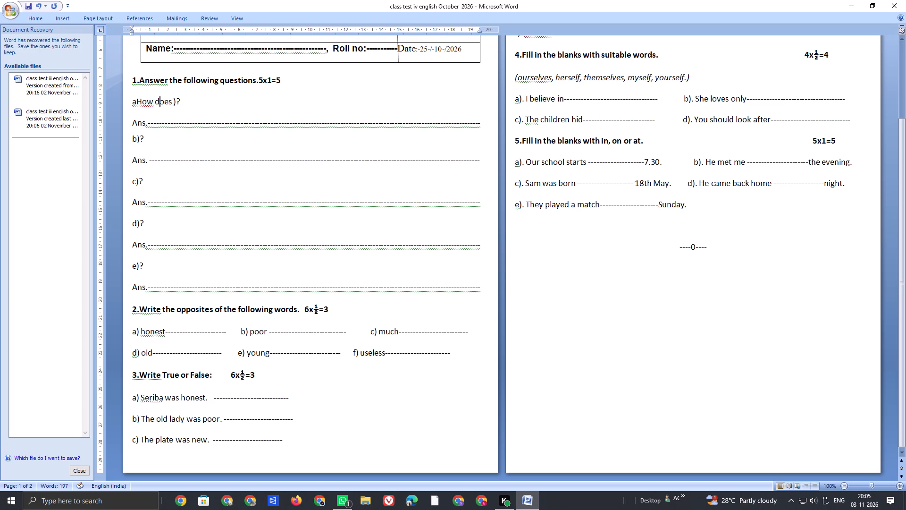
key("Left")
key("Left")
key("Left")
key("Left")
key("Left")
key("space")
key("Right")
key("Left")
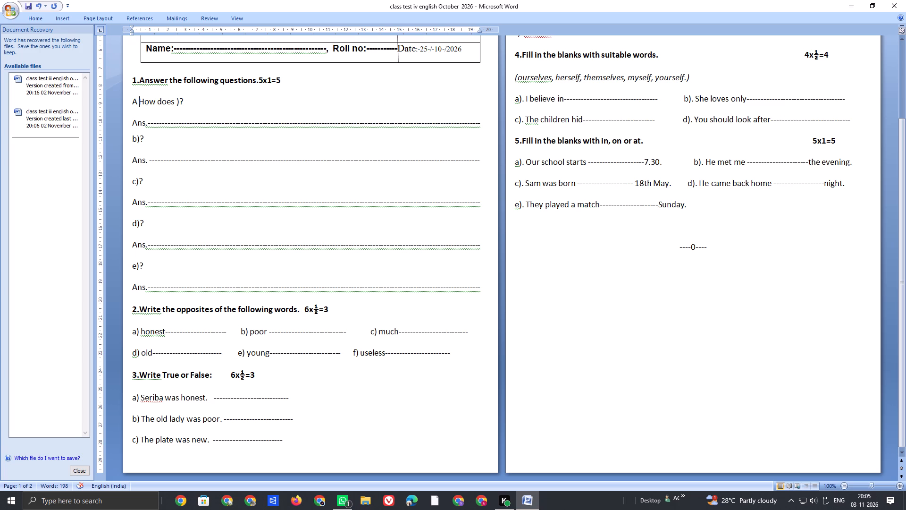
key("Left")
key("BackSpace")
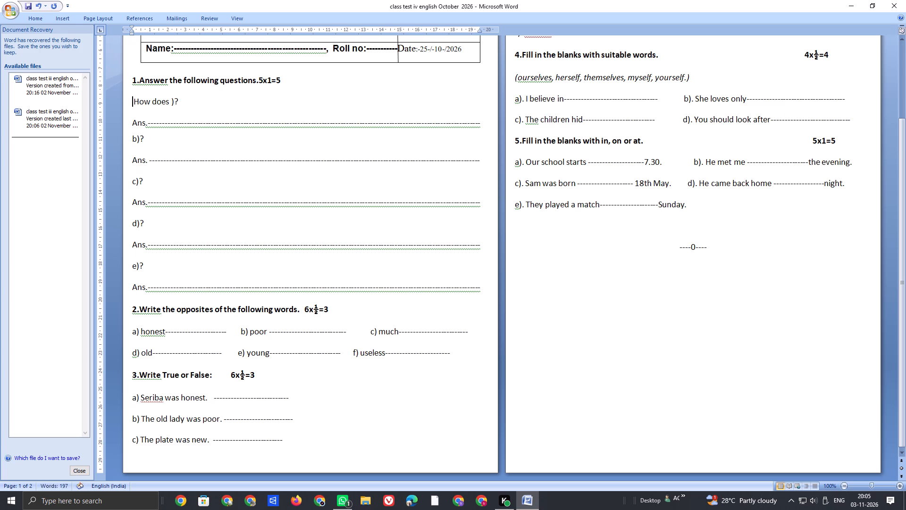
key("a")
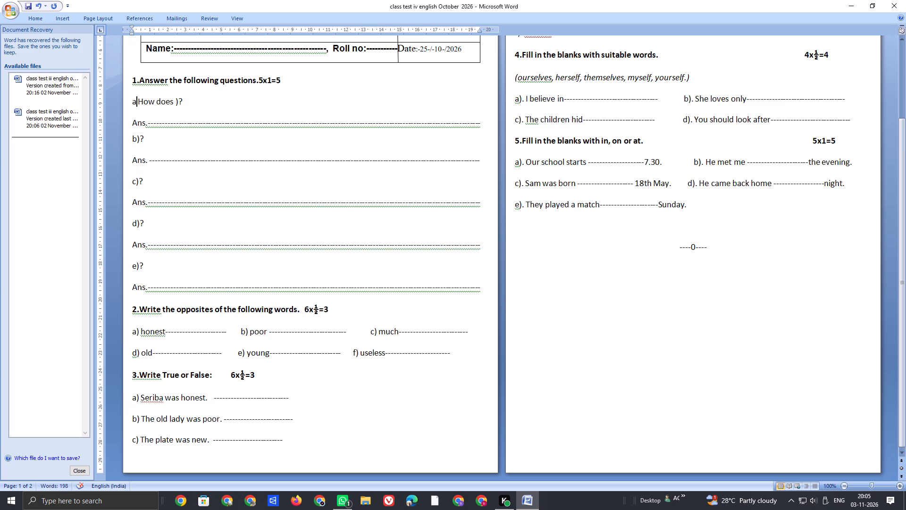
type(")")
key("space")
Remove the stray closing bracket before the question mark in question 1 a).
key("Right")
key("Right")
key("Right")
key("Right")
key("Right")
key("Right")
key("Right")
key("Right")
key("Right")
key("Right")
key("Right")
key("Right")
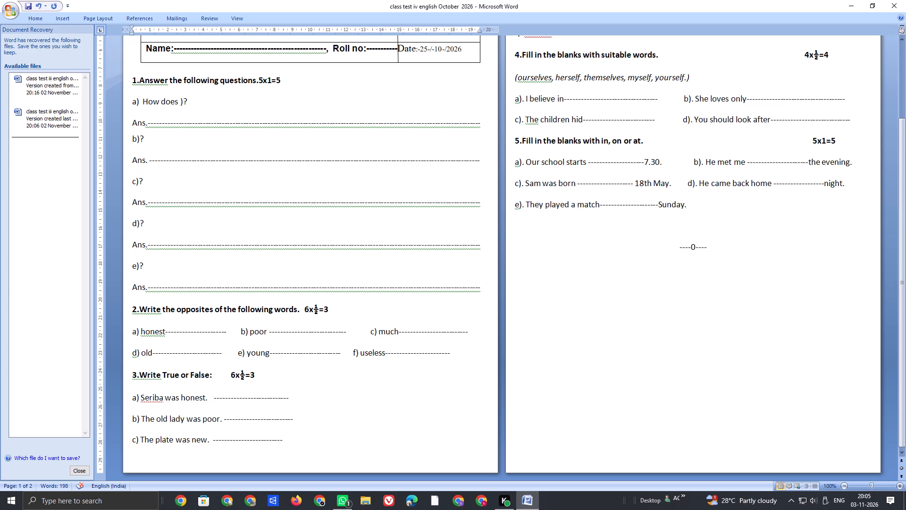
key("Left")
key("BackSpace")
Complete question 1 a) with "elephant go" before the question mark.
type("ele")
key("p")
type("hant")
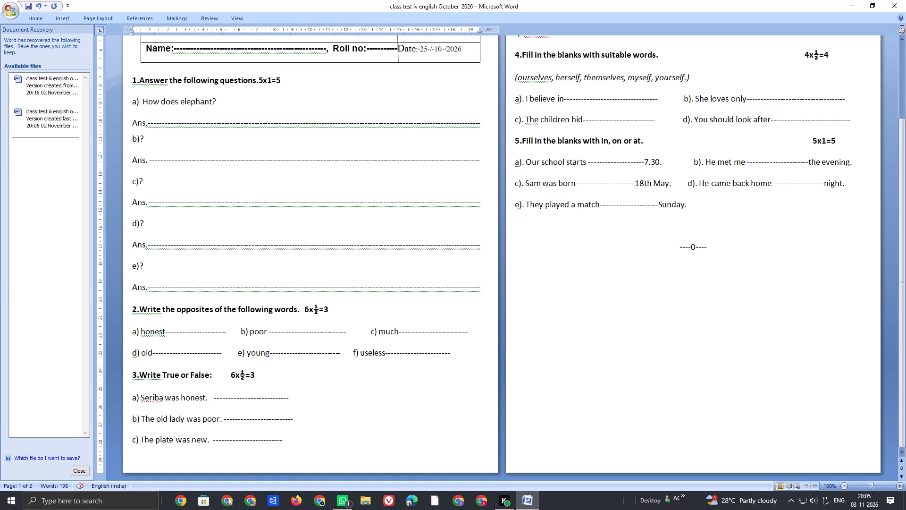
key("space")
type("go")
key("space")
Write question 1 b) as "Who is stamping seeds ?", with a space after its label.
left_click(139, 138)
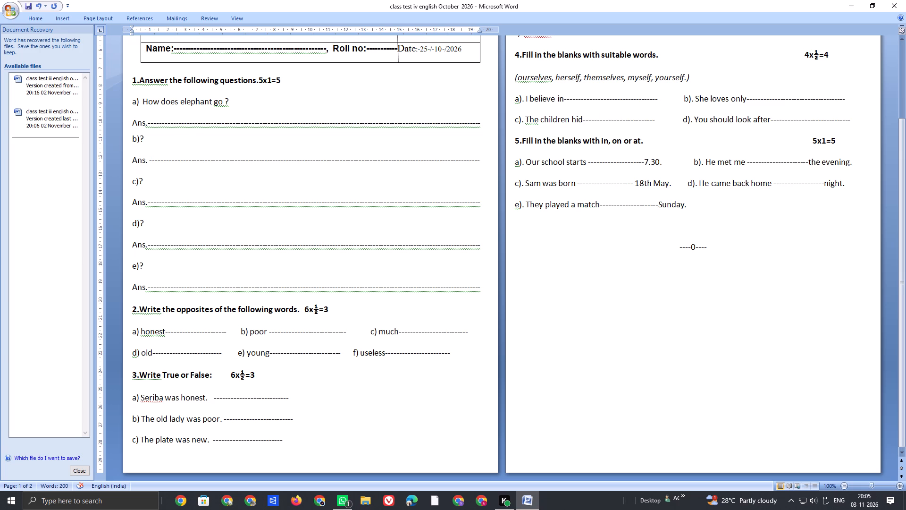
type("Who")
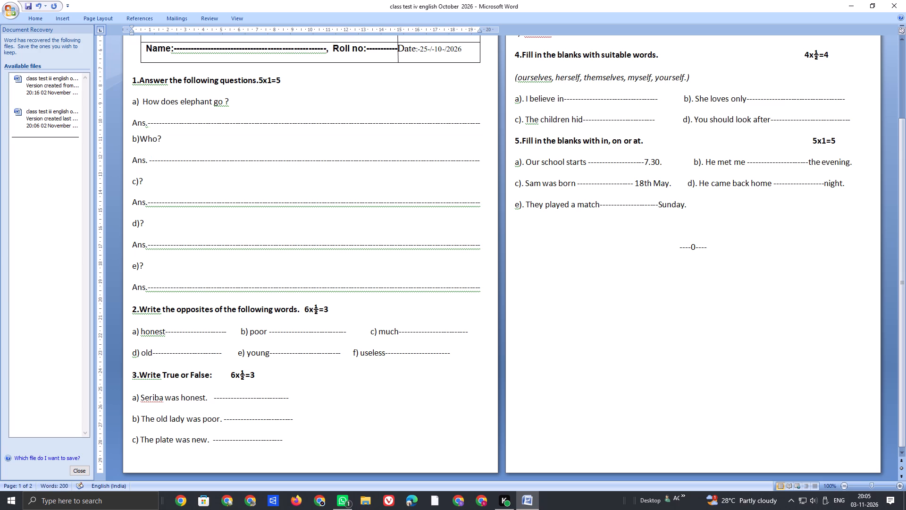
key("space")
key("Left")
key("Left")
key("Left")
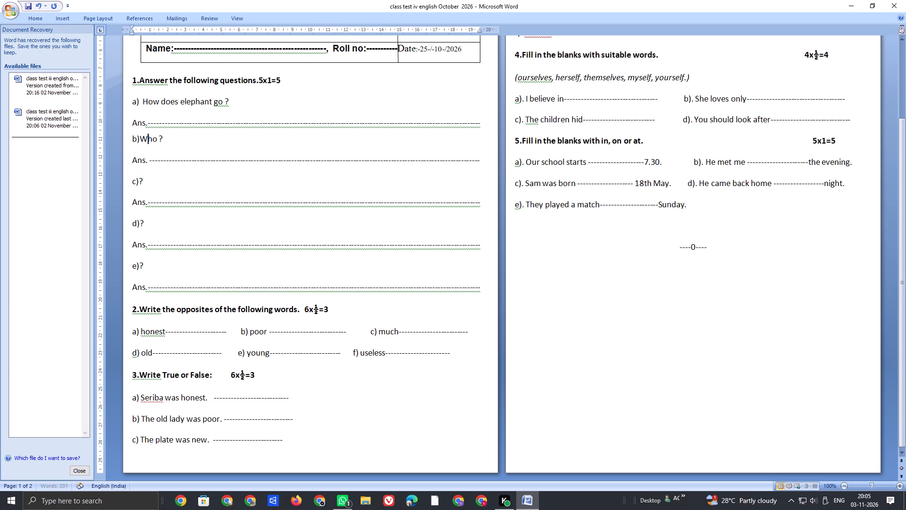
key("Left")
key("space")
key("Right")
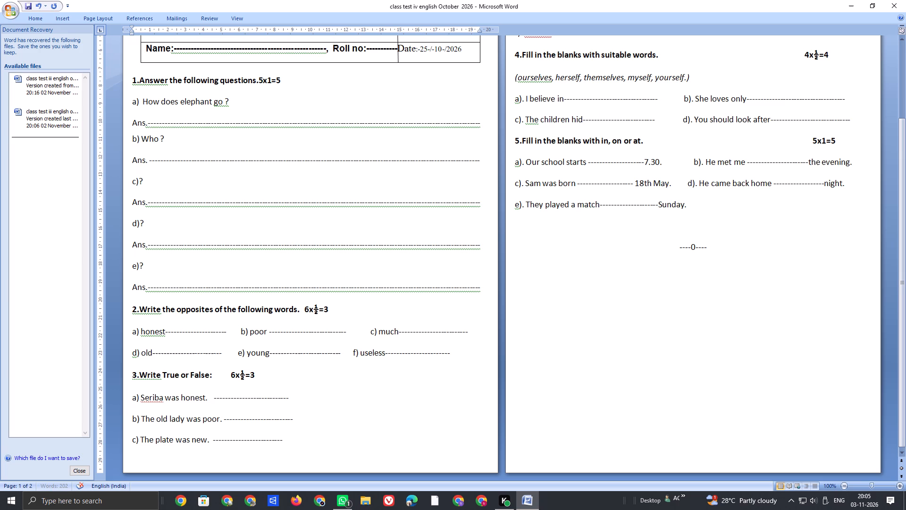
key("Right")
key("Right")
key("space")
type("is")
key("space")
type("stamping")
key("space")
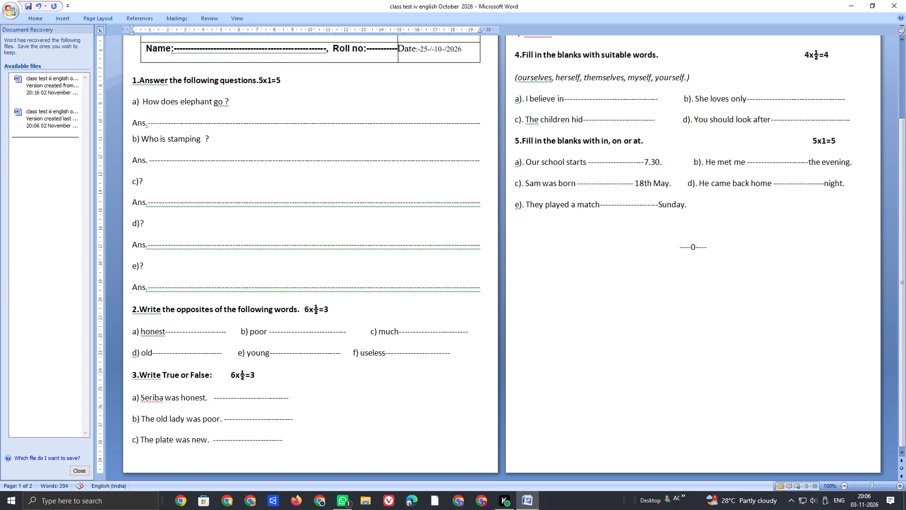
type("seeds")
key("space")
key("BackSpace")
Write question 1 c) as "How are the eyes of the elephant ?", with a space after its label.
left_click(138, 182)
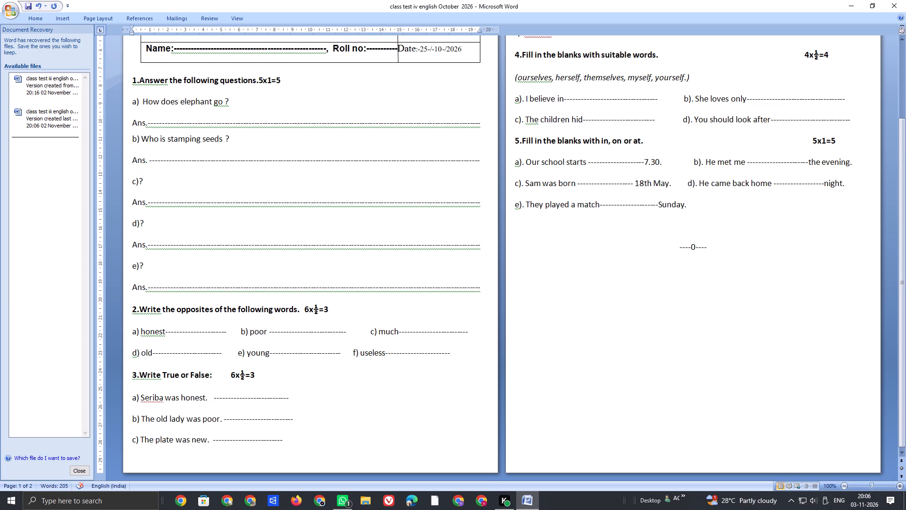
type("How")
key("space")
key("BackSpace")
key("BackSpace")
key("BackSpace")
key("BackSpace")
key("space")
type("How are")
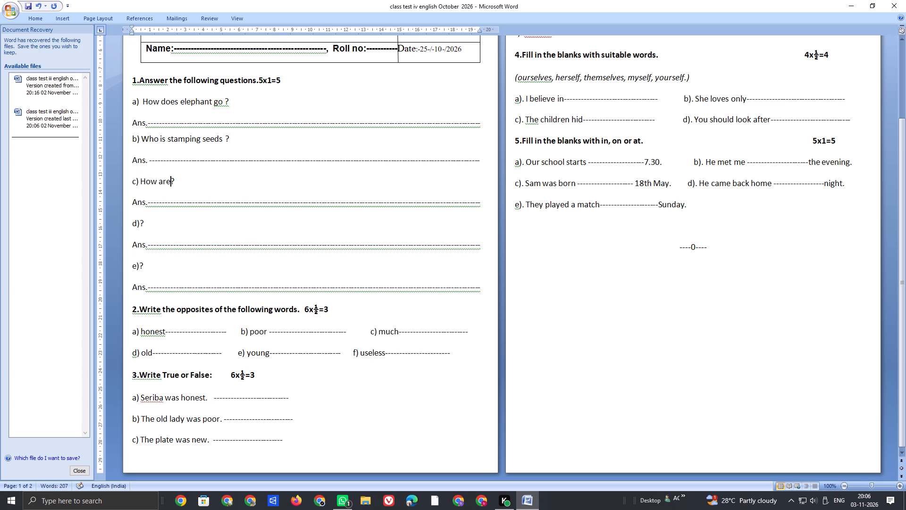
key("space")
type("the eyes")
key("space")
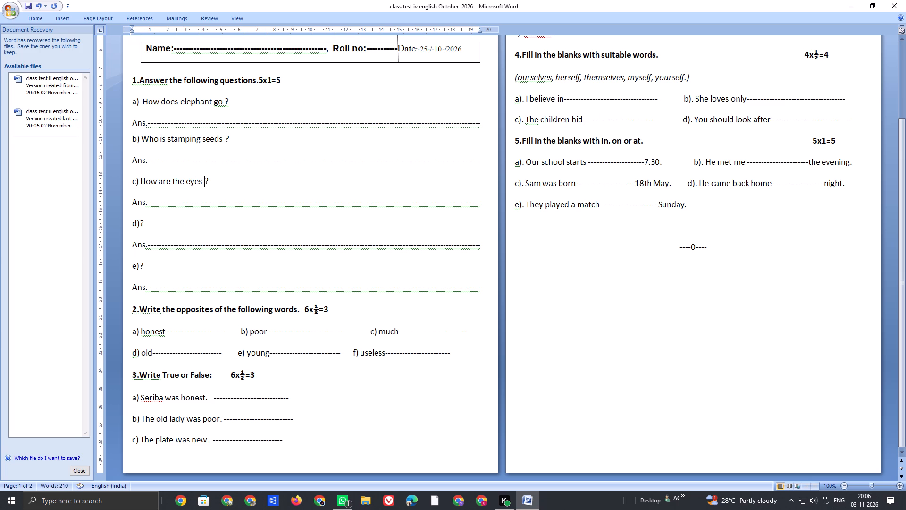
type("of the elephant")
key("space")
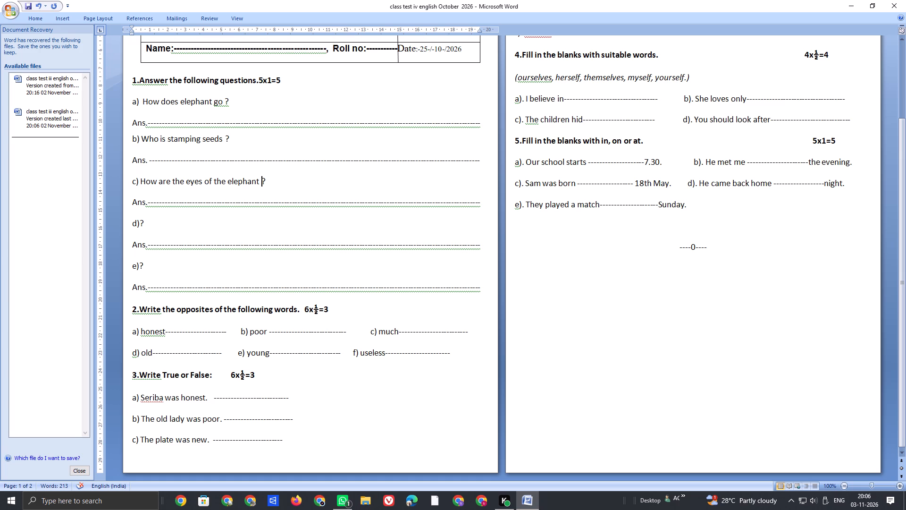
Write question 1 d) as "How does the elephant eat ?", with a space after its label.
left_click(138, 225)
key("h")
key("BackSpace")
key("space")
type("How does")
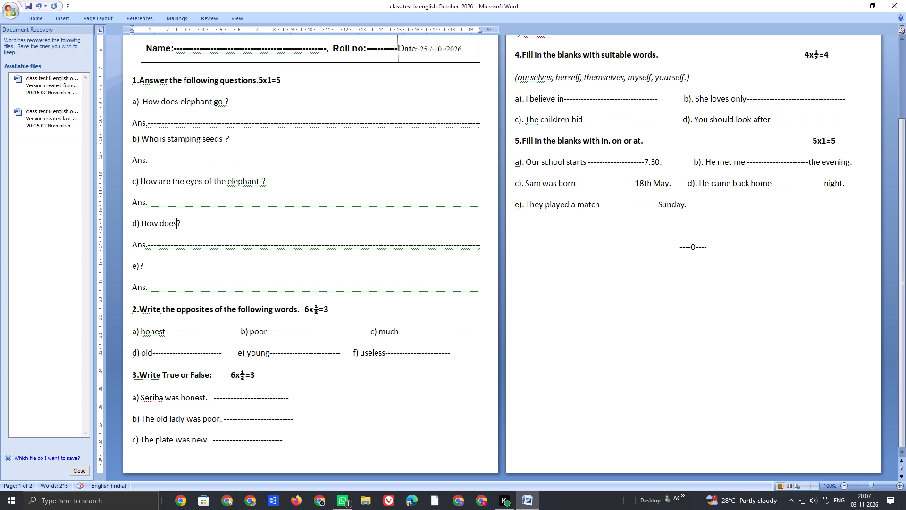
key("space")
type("the elephant")
key("space")
type("ea")
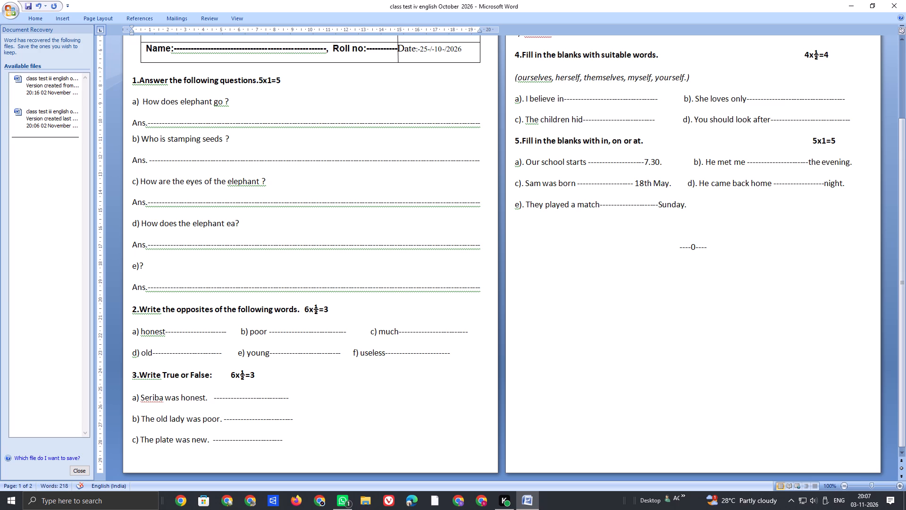
type("t")
key("space")
Write question 1 e) as "What does the elephant munch ?", with a space after its label.
left_click(139, 269)
key("space")
type("What")
key("space")
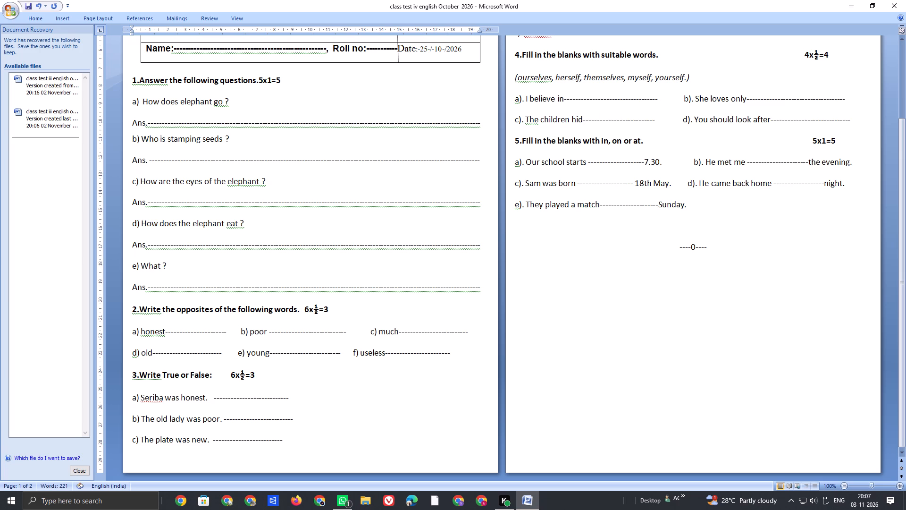
type("does")
key("space")
type("the elephant")
key("space")
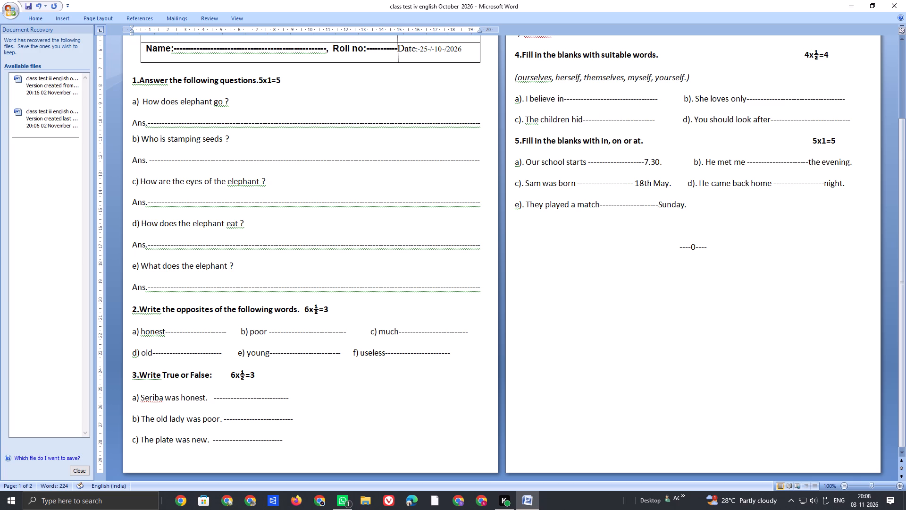
type("munch")
key("space")
Review the test paper from its header down to the True or False statements of question 3.
scroll(144, 282, "up", 1)
scroll(144, 282, "down", 5)
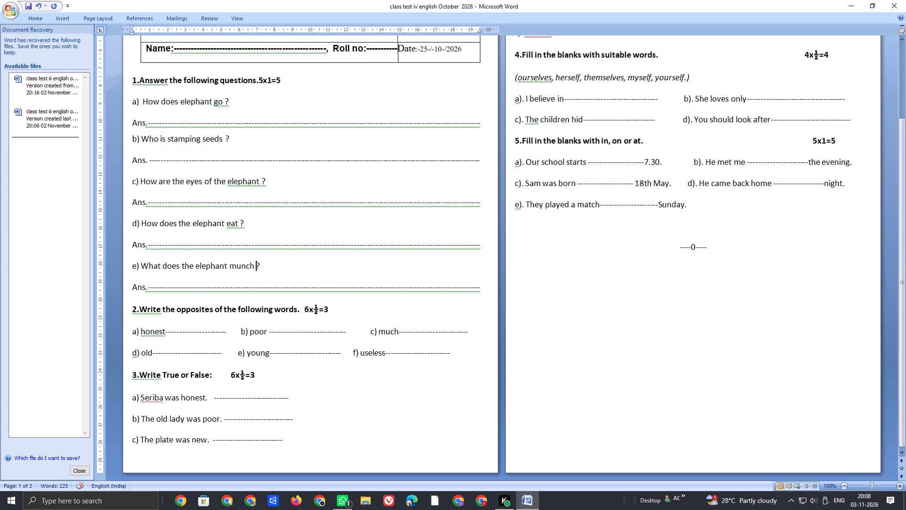
left_click(176, 408)
scroll(300, 407, "down", 1)
scroll(302, 408, "up", 11)
scroll(443, 315, "down", 2)
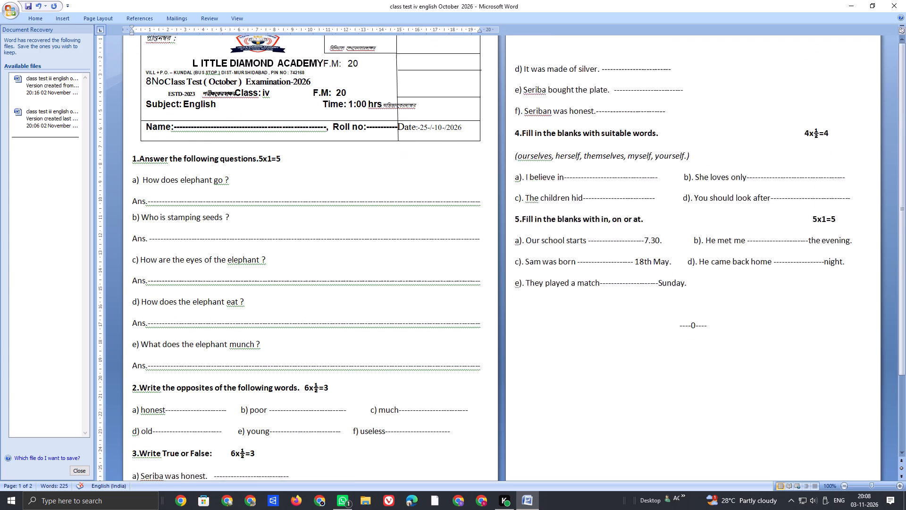
scroll(443, 315, "down", 9)
left_click(267, 396)
scroll(243, 391, "down", 2)
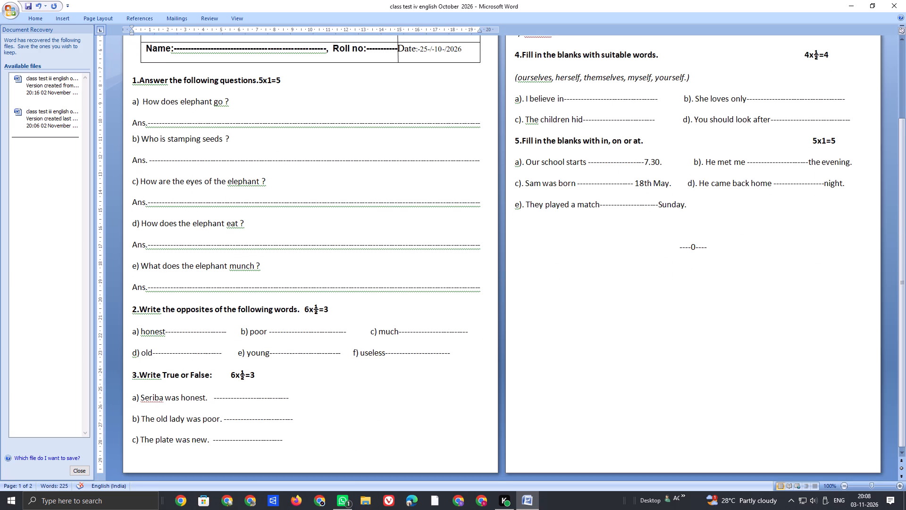
scroll(252, 400, "up", 10)
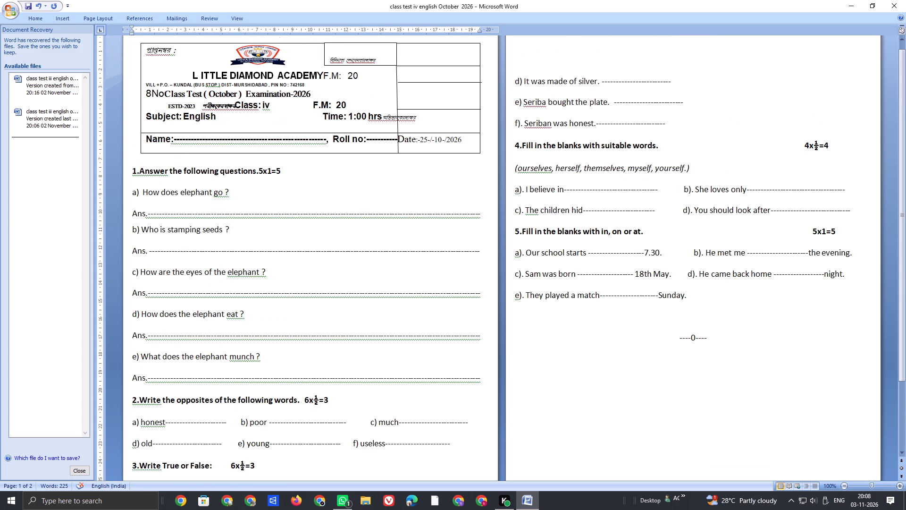
scroll(262, 392, "down", 6)
left_click(300, 395)
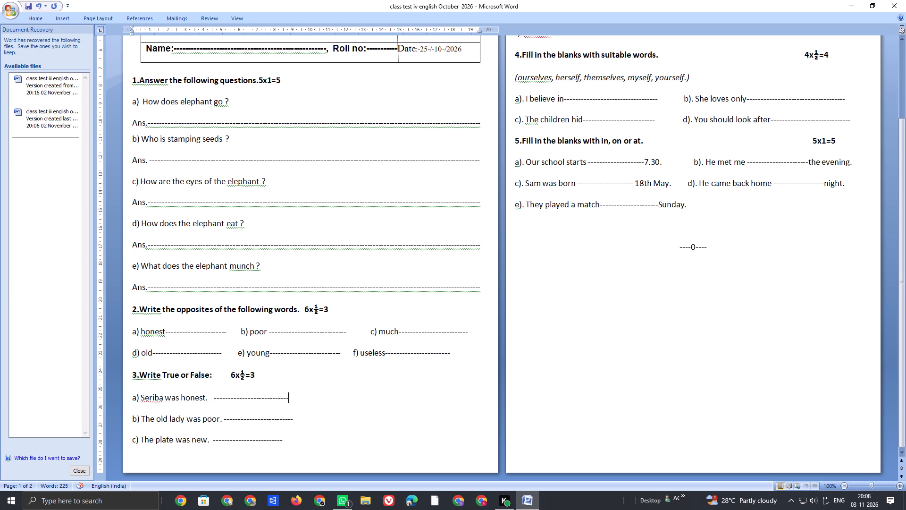
Replace the True or False statement 3 a) with "The elephant goes through the jungle", keeping its full stop and answer line.
left_click_drag(141, 399, 195, 399)
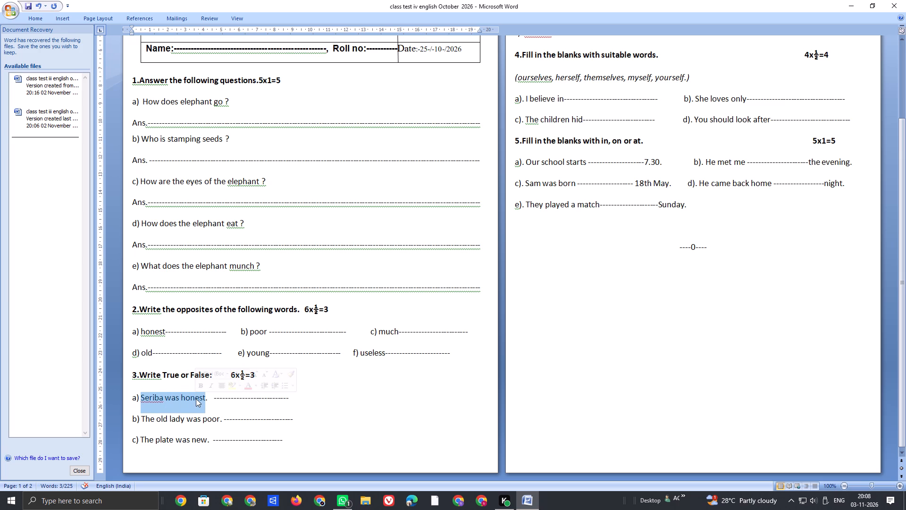
type("The e")
type("lephj")
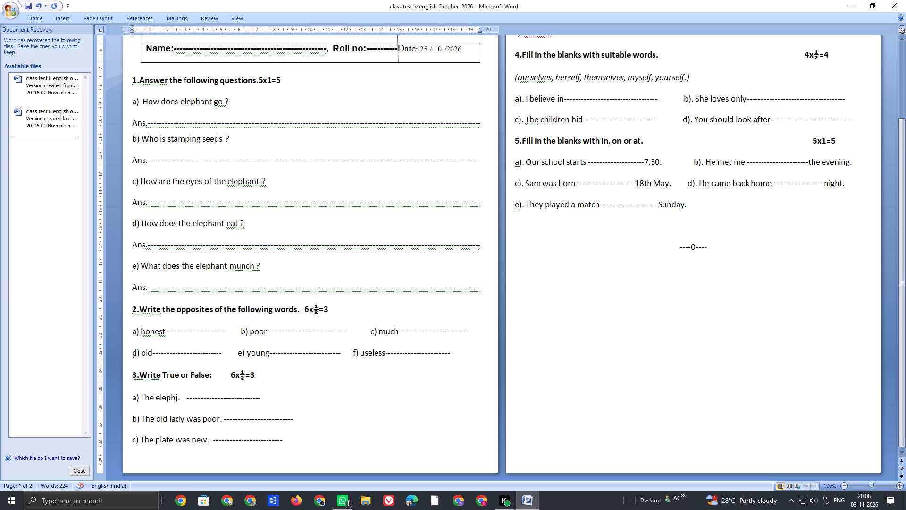
key("BackSpace")
type("ant")
key("space")
type("goes")
key("space")
type("th")
type("rough")
key("space")
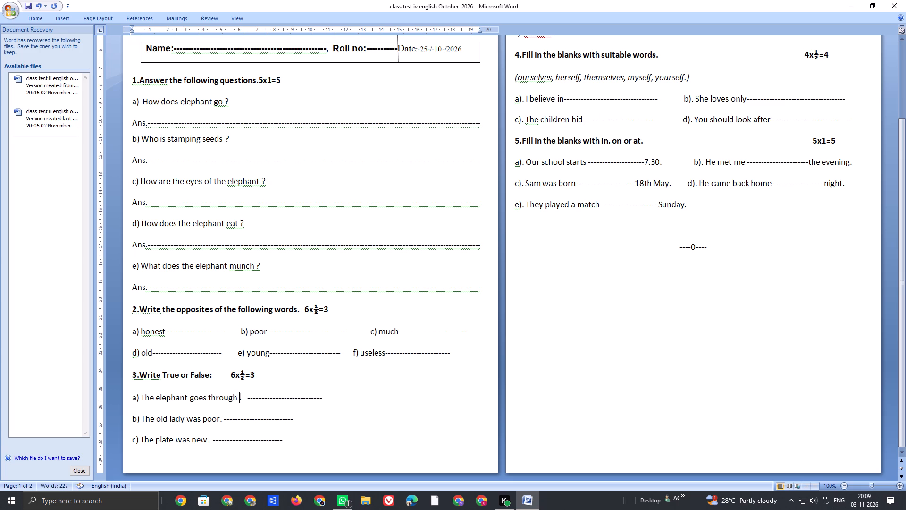
type("the jungle")
key("space")
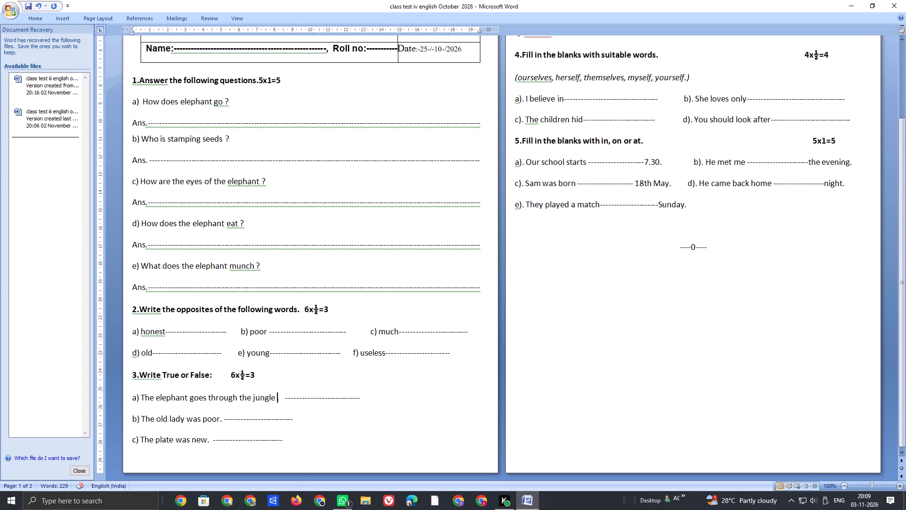
Replace the True or False statement 3 b) with "The elephant swings his trunk to and fro", keeping its full stop and answer line.
left_click_drag(143, 421, 213, 419)
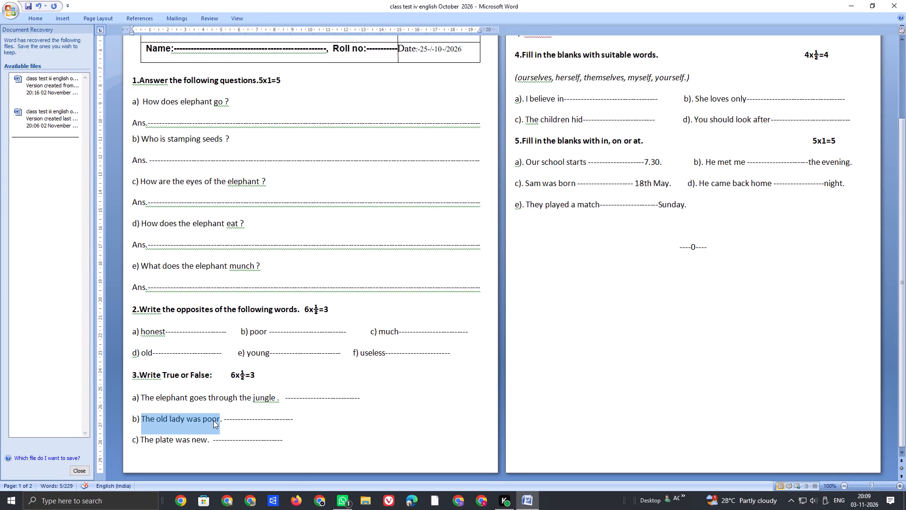
type("THe ele")
type("phant")
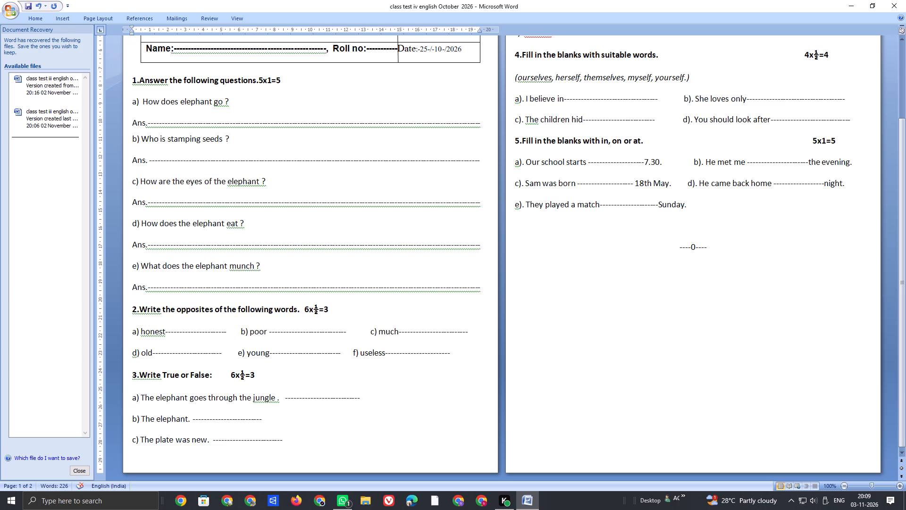
key("space")
type("swings")
key("space")
type("his")
key("space")
type("trunk")
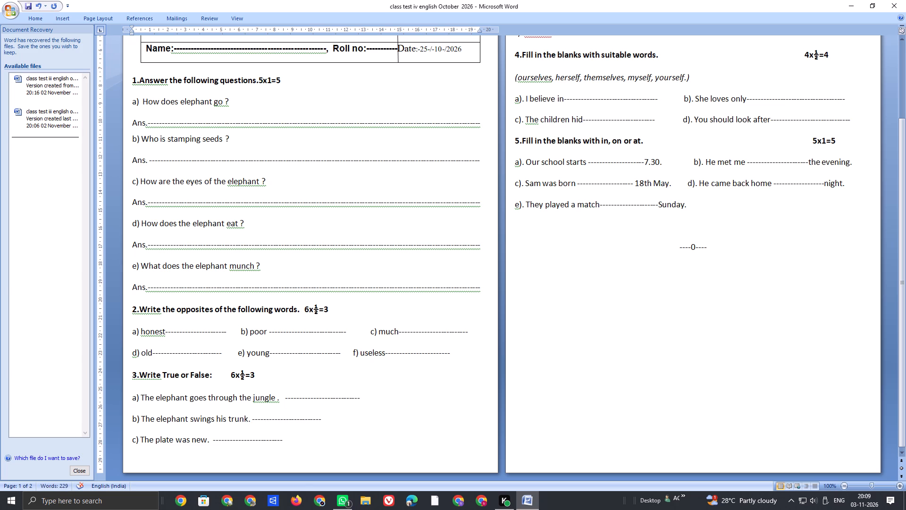
key("space")
type("to")
key("space")
type("and")
key("space")
type("fro")
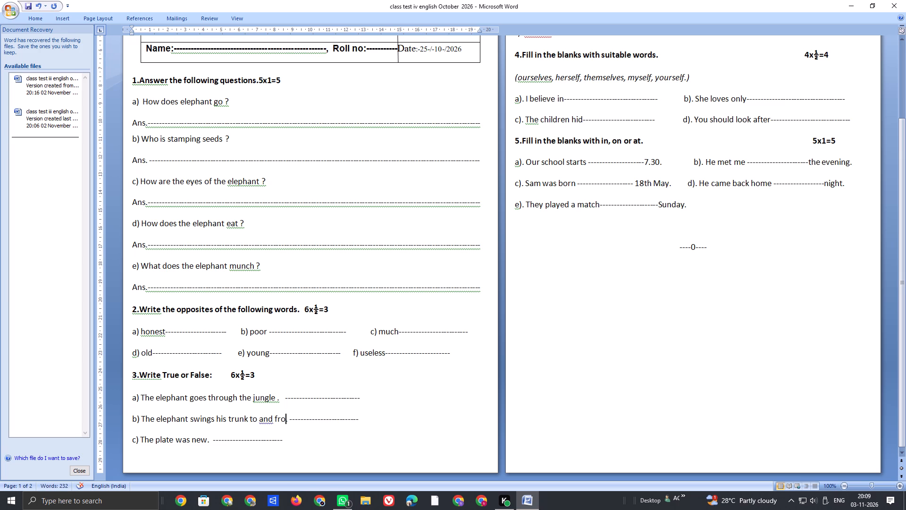
Replace the True or False statement 3 c) with "The elephant eats grass", keeping its full stop and answer line.
left_click_drag(142, 439, 197, 441)
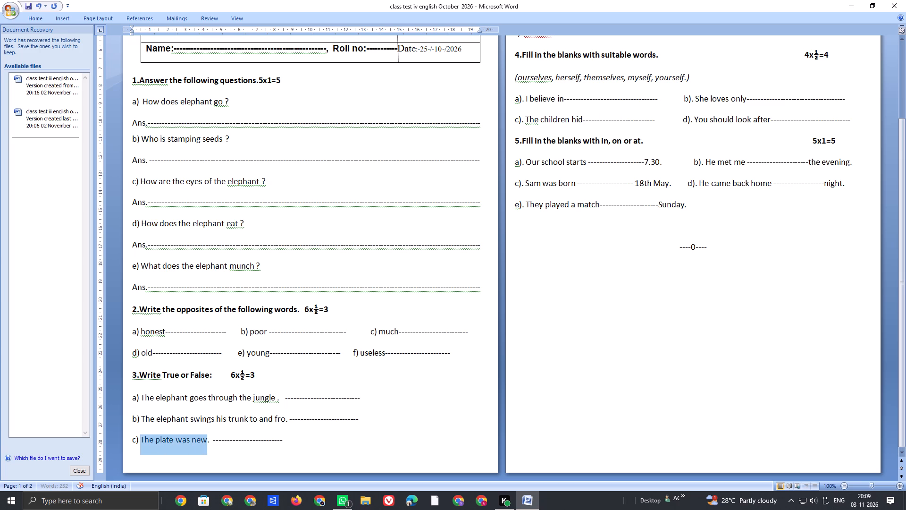
left_click_drag(197, 441, 198, 441)
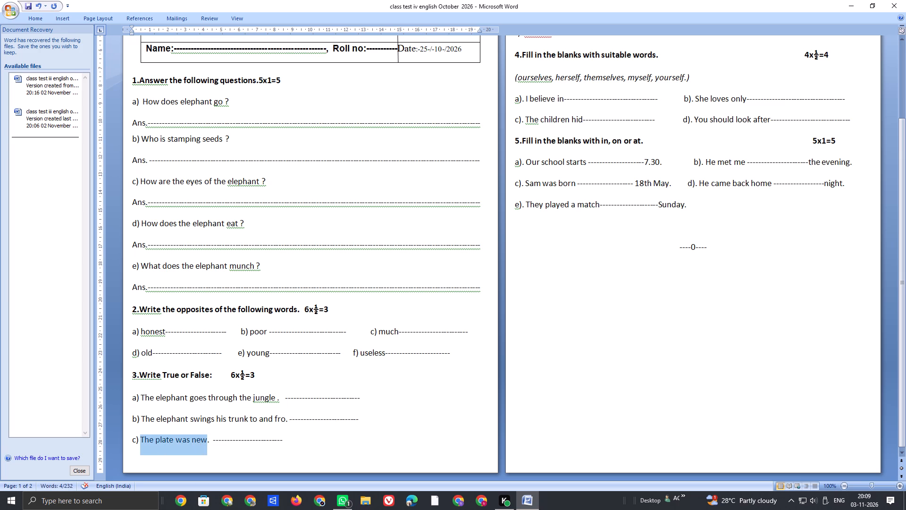
type("The ele")
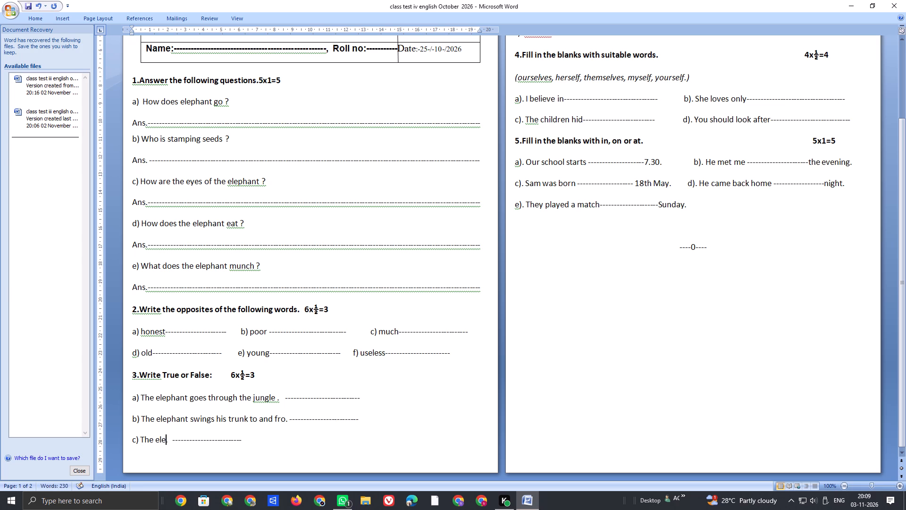
type("phant")
key("space")
type("eat")
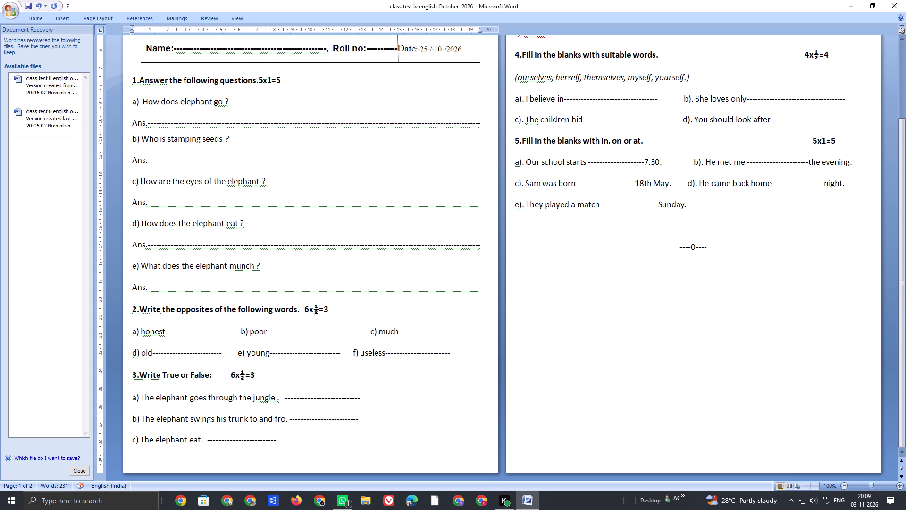
type("s grass")
Replace the True or False statement 3 d) with "The elephant is munching , crunching and eating fruits ", keeping its full stop and answer line.
scroll(344, 470, "up", 9)
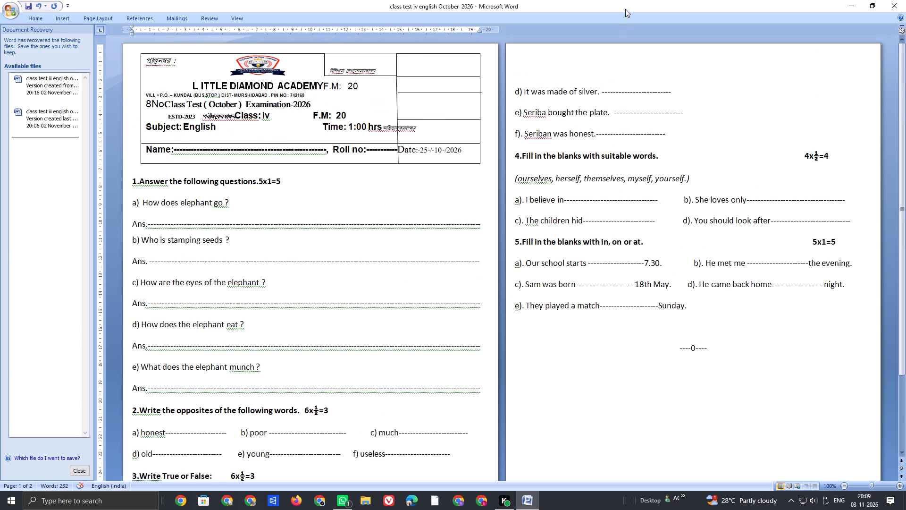
double_click(625, 4)
scroll(335, 192, "down", 14)
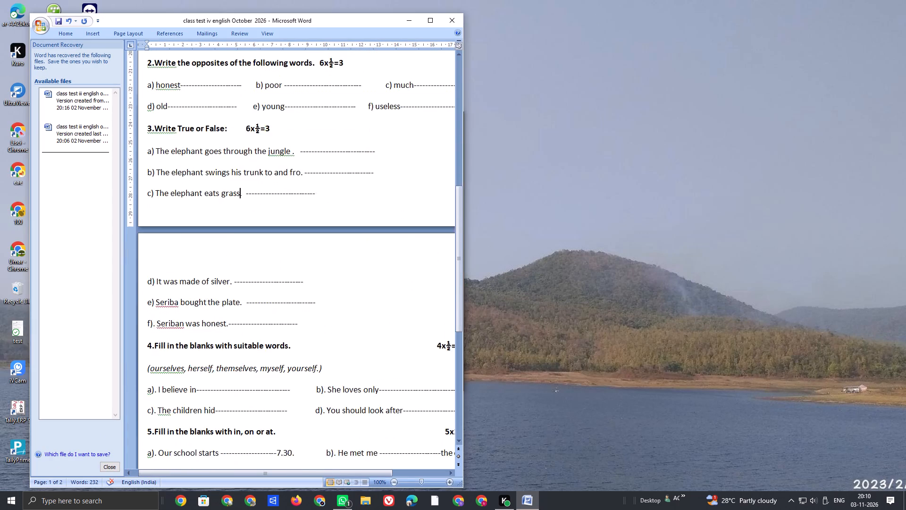
scroll(328, 270, "down", 5)
left_click_drag(156, 214, 201, 216)
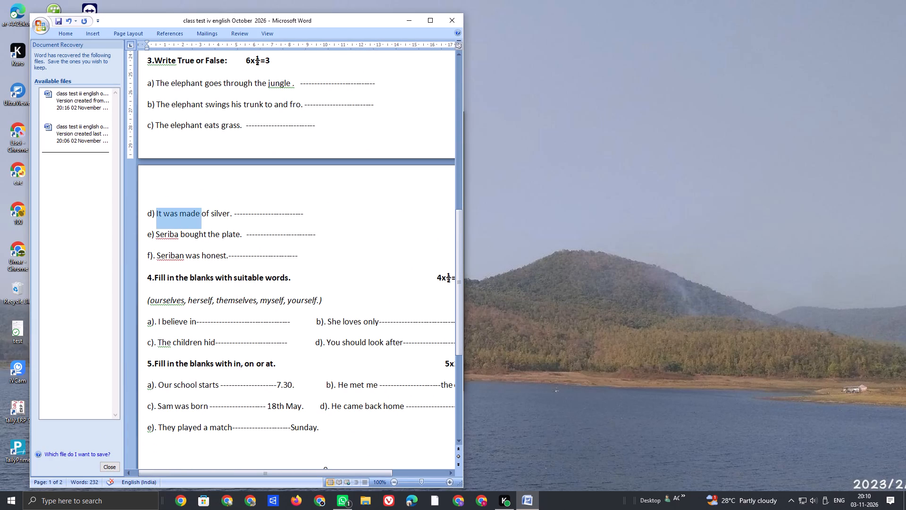
left_click_drag(201, 216, 219, 218)
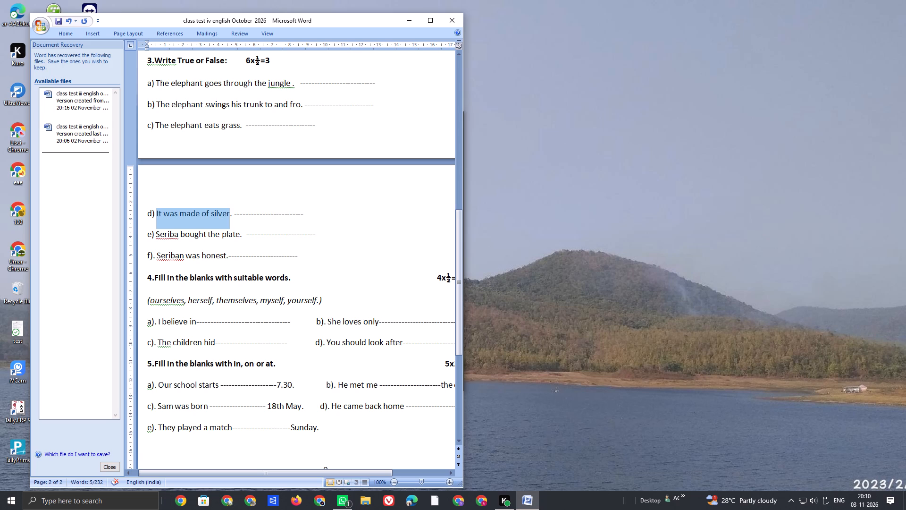
type("Te")
key("BackSpace")
type("he elephant")
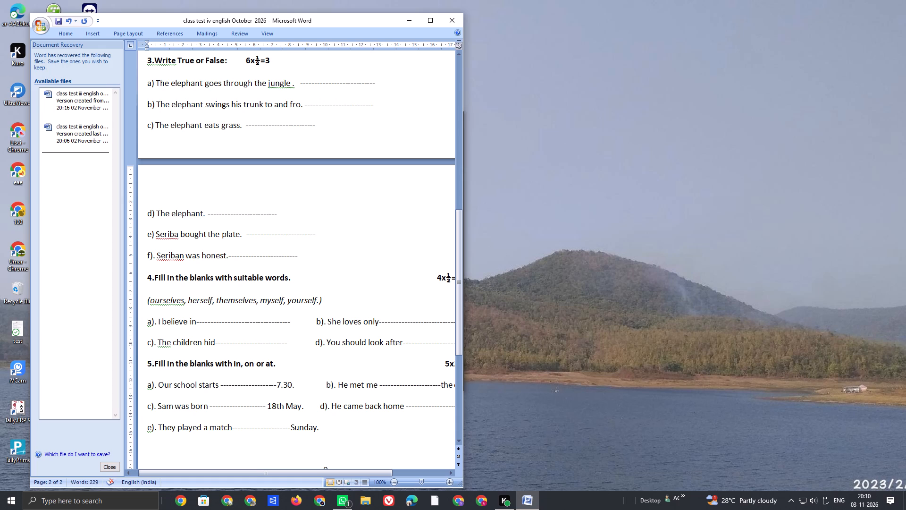
key("space")
type("is mu")
type("nchin")
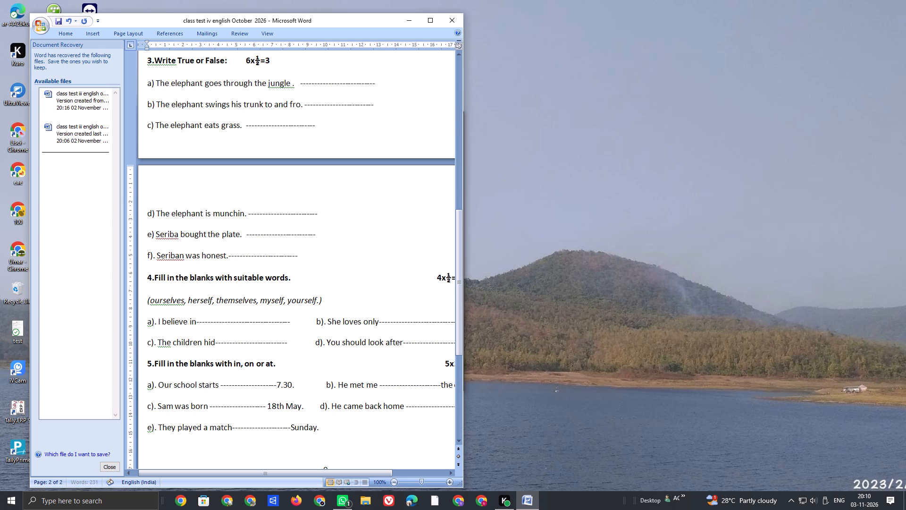
key("g")
key("BackSpace")
key("BackSpace")
type("ng")
key("space")
type(", c")
type("runchi")
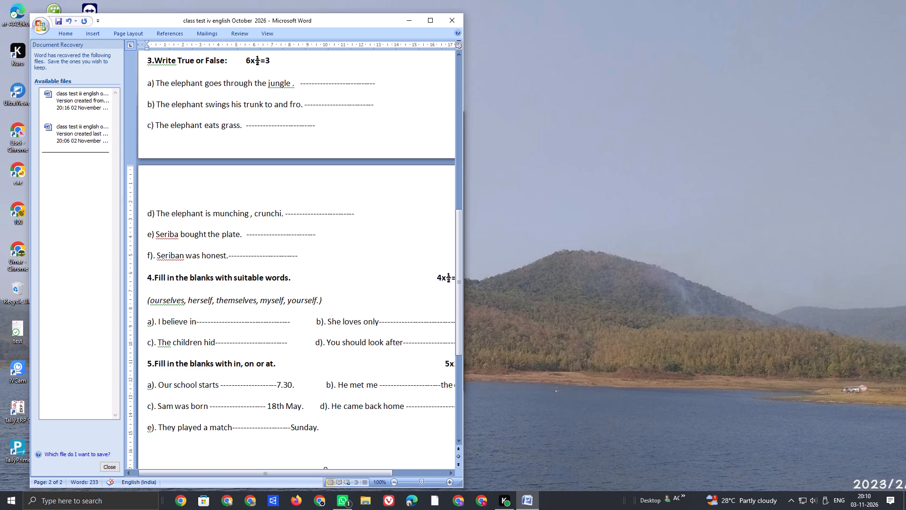
key("n")
type("g and")
key("space")
type("eating")
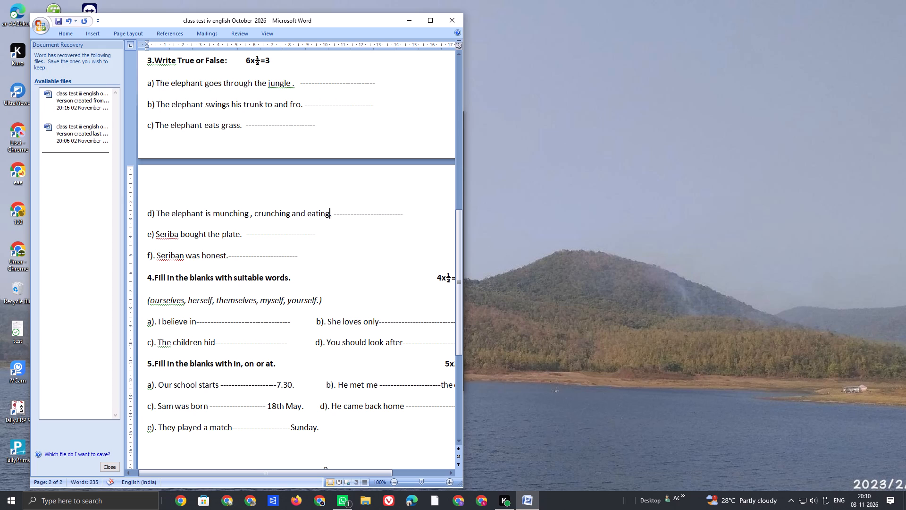
key("space")
type("fruiyt")
key("BackSpace")
key("BackSpace")
key("s")
key("BackSpace")
type("ts")
key("space")
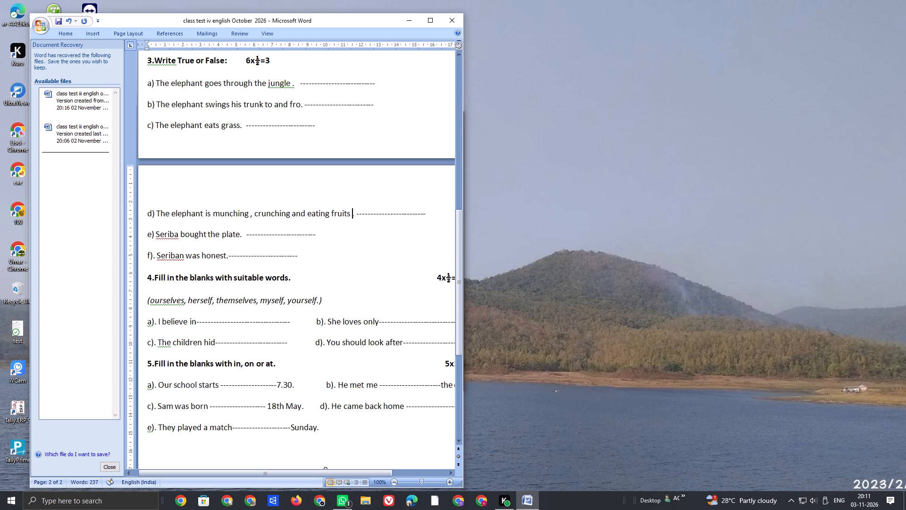
Select the wording of True or False statement 3 e), leaving out its label, full stop and answer line.
left_click_drag(154, 235, 178, 238)
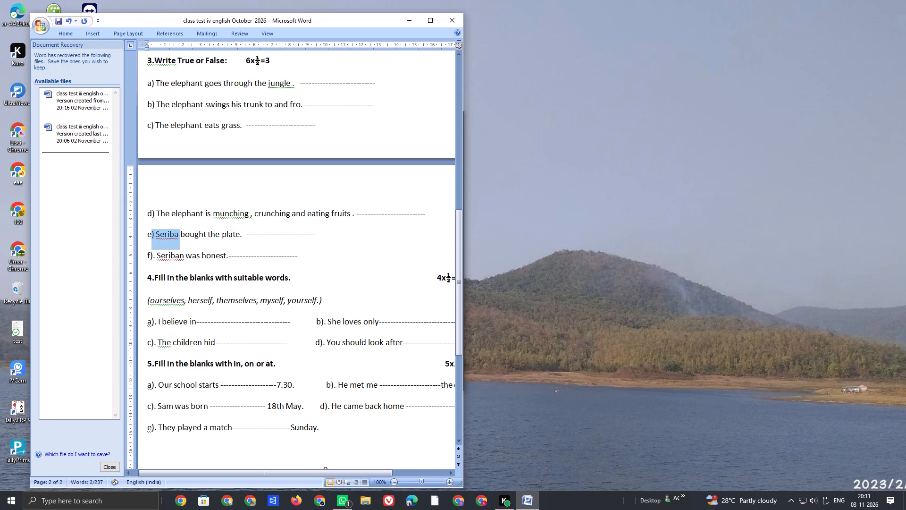
left_click(243, 255)
left_click_drag(157, 235, 225, 235)
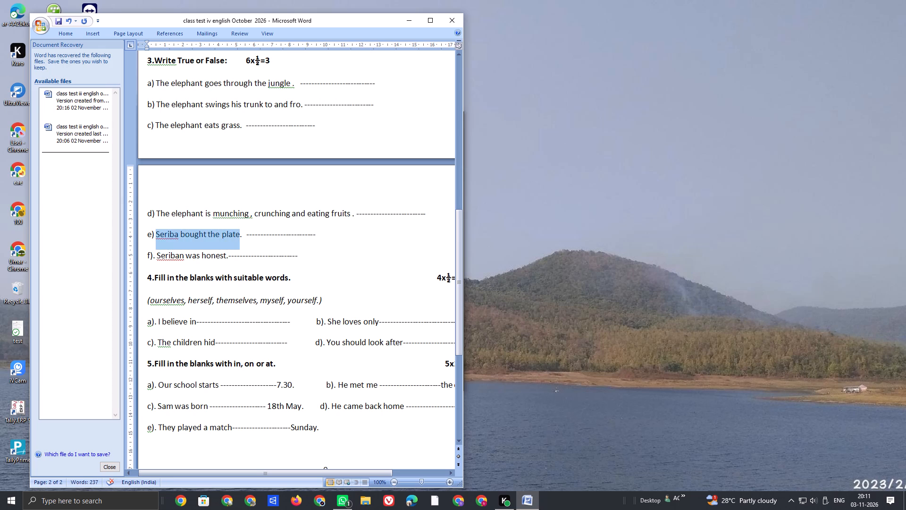
left_click_drag(225, 235, 232, 233)
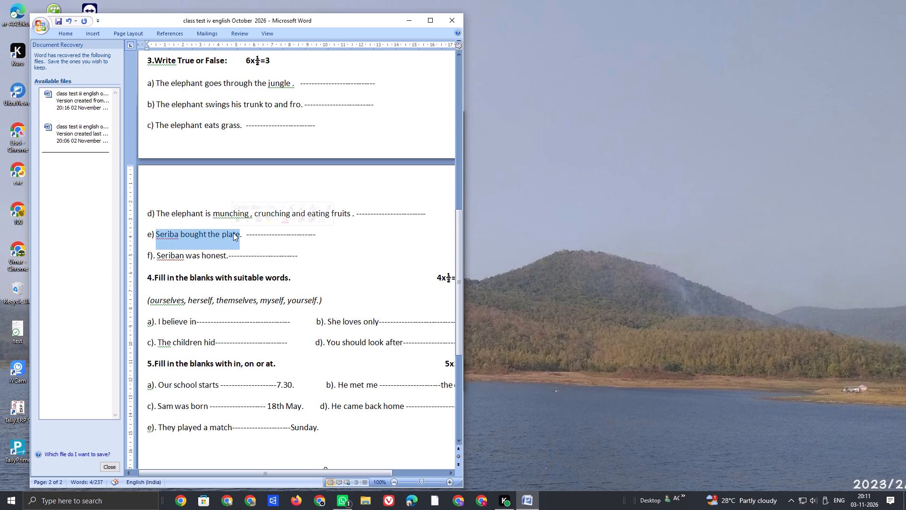
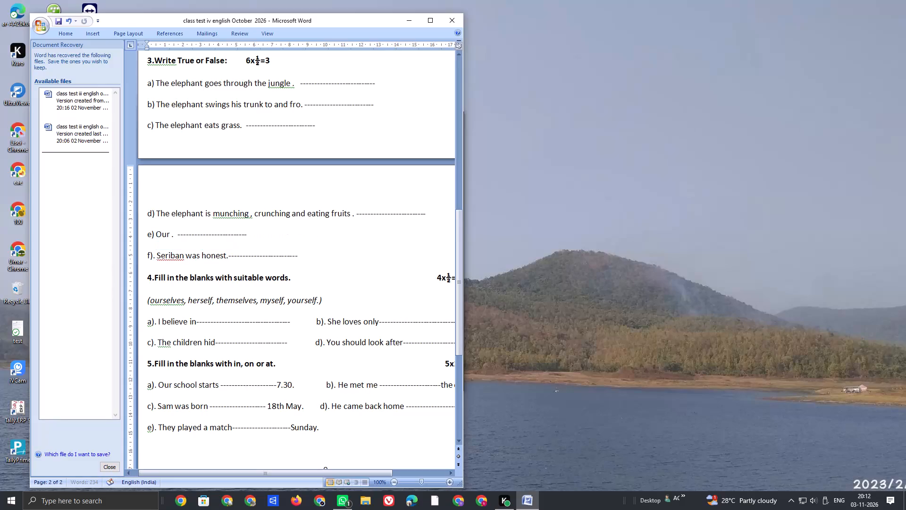
Complete True or False statement 3 e) so it reads "Our country's name is Russia", keeping its full stop and answer line.
type("country")
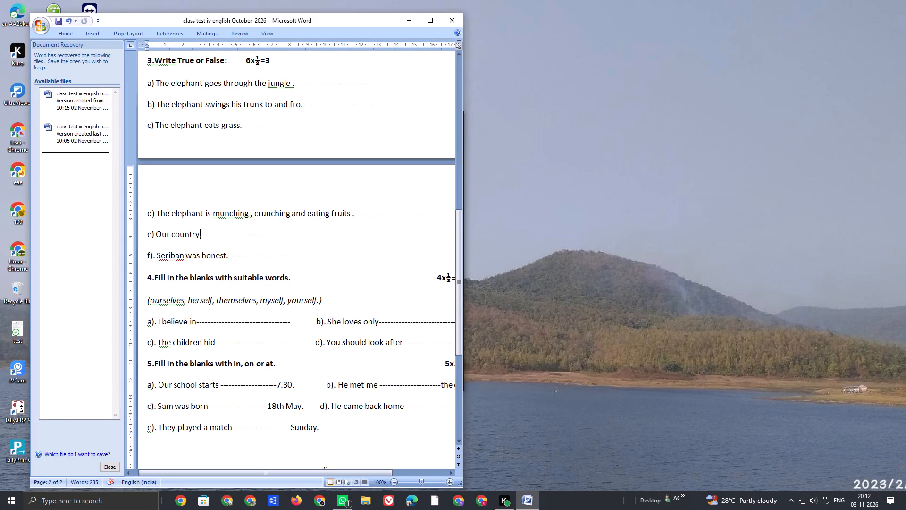
type("s")
key("space")
key("BackSpace")
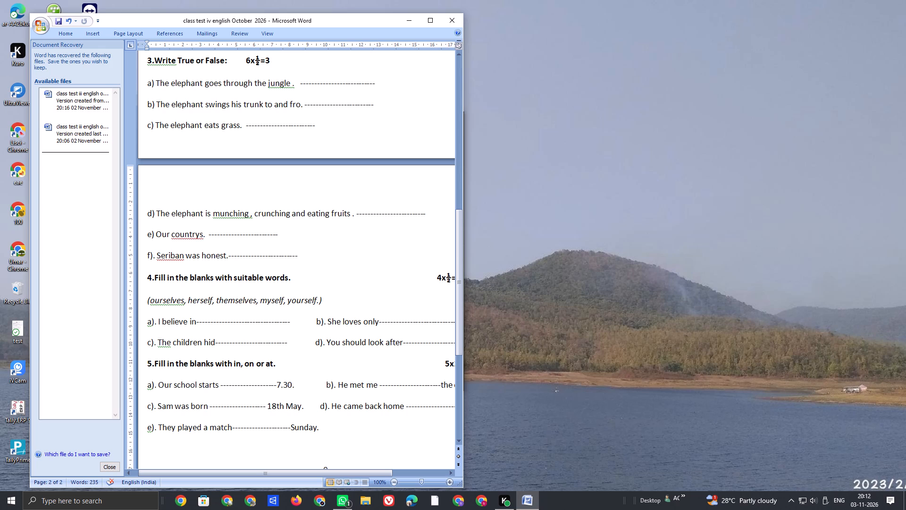
key("semicolon")
key("BackSpace")
key("comma")
key("BackSpace")
key("shift+less")
key("BackSpace")
key("period")
key("BackSpace")
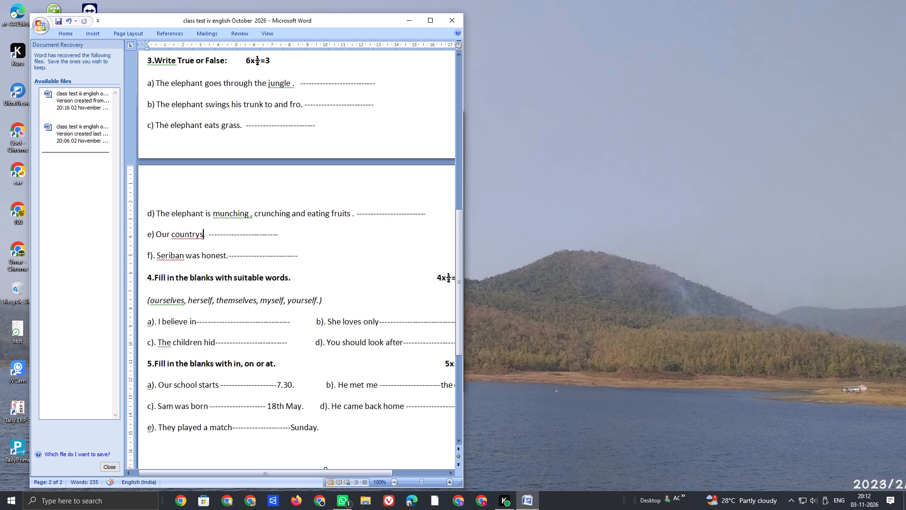
key("apostrophe")
key("s")
key("BackSpace")
key("BackSpace")
key("BackSpace")
type("'s")
key("space")
type("m")
key("BackSpace")
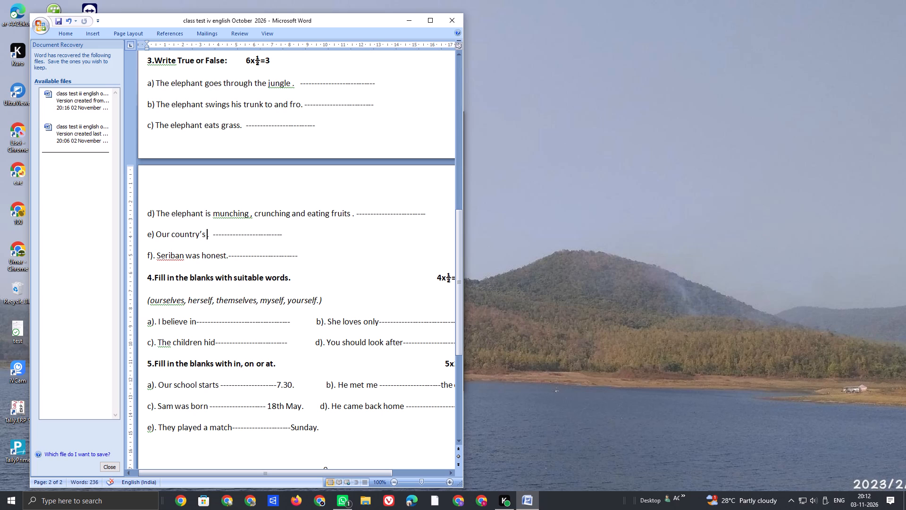
type("name")
key("space")
key("BackSpace")
key("BackSpace")
key("BackSpace")
key("BackSpace")
key("BackSpace")
key("space")
type("name is")
key("space")
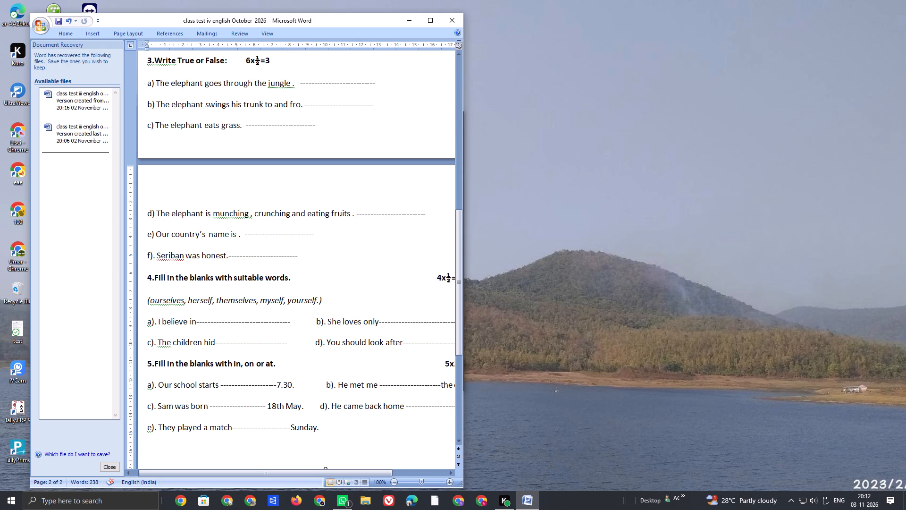
type("Ru")
type("ssi")
key("a")
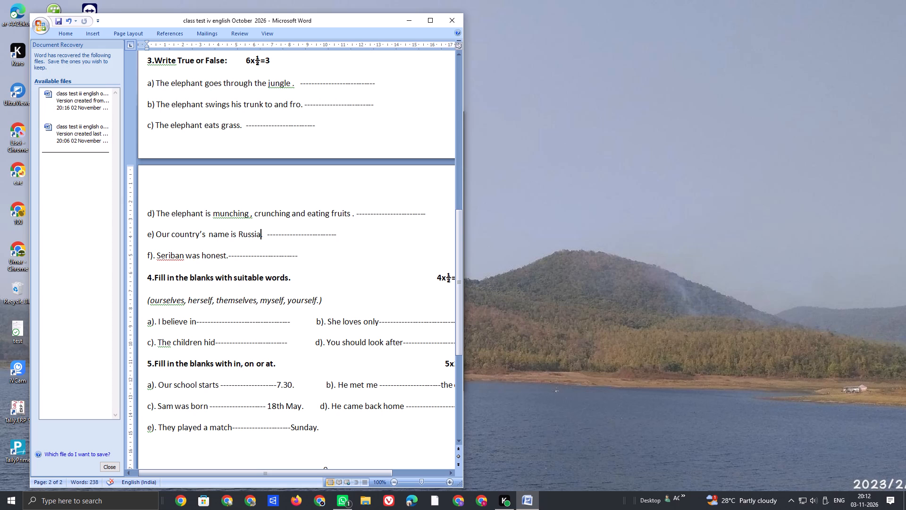
Replace the True or False statement 3 f) with "Our national animal is the Elephant", keeping its full stop and answer line.
left_click_drag(156, 254, 218, 257)
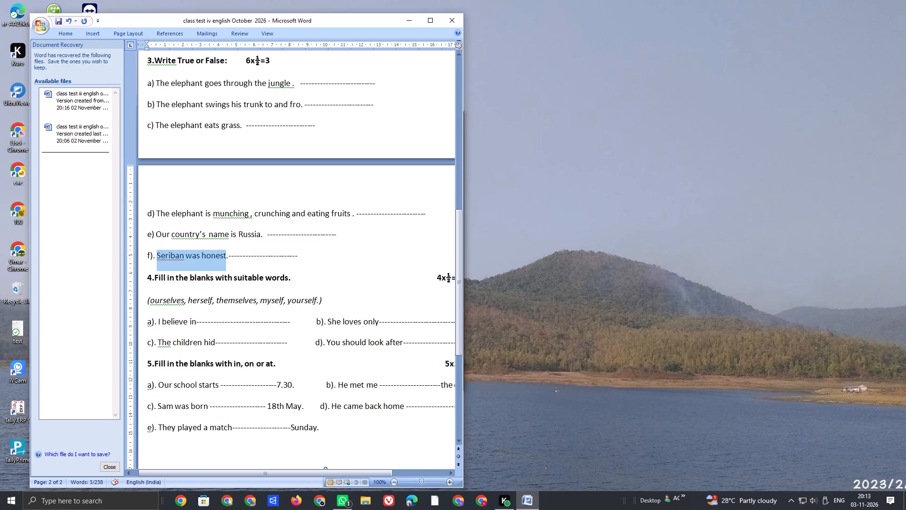
type("OIu")
key("BackSpace")
key("BackSpace")
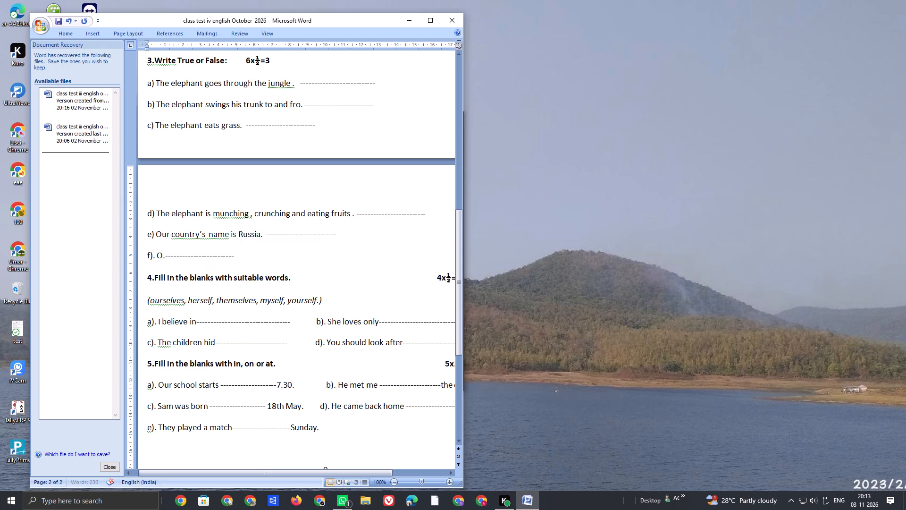
type("ur nan")
key("BackSpace")
type("tional")
key("space")
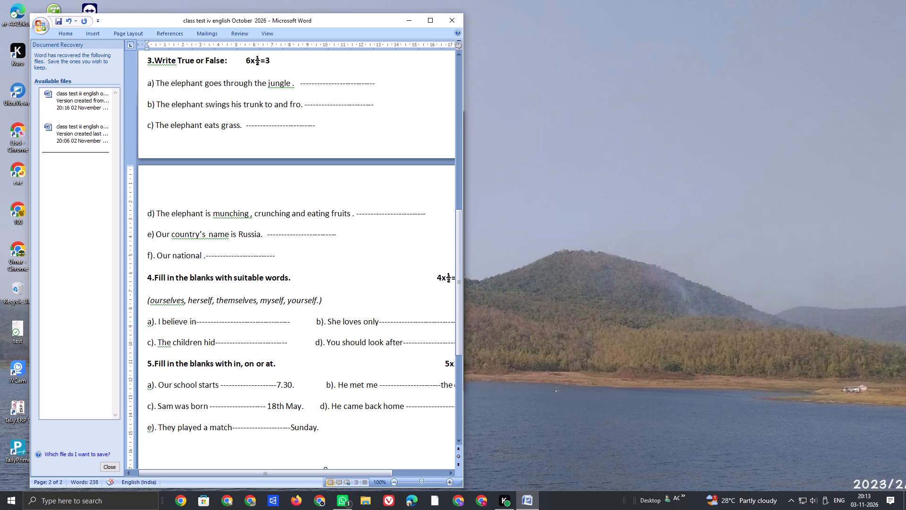
type("animal")
key("space")
type("is the")
key("space")
type("The")
key("BackSpace")
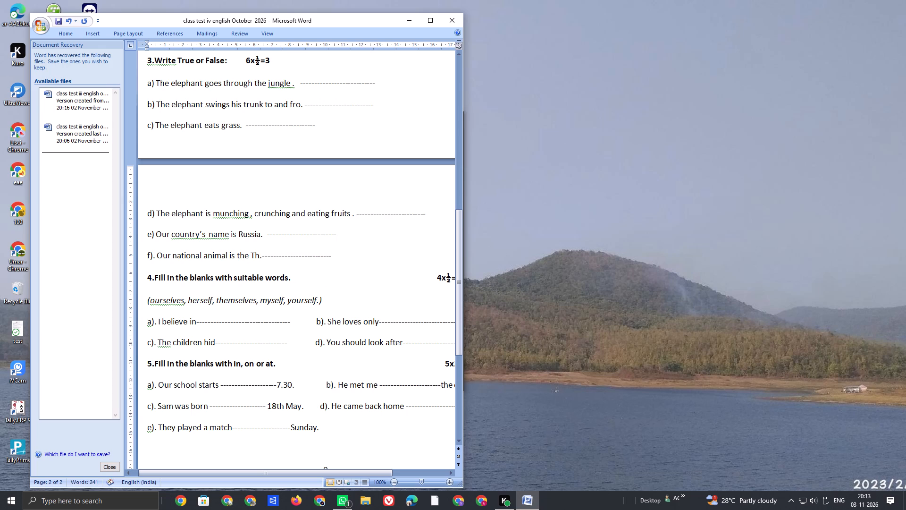
key("BackSpace")
key("BackSpace")
type("Elephant")
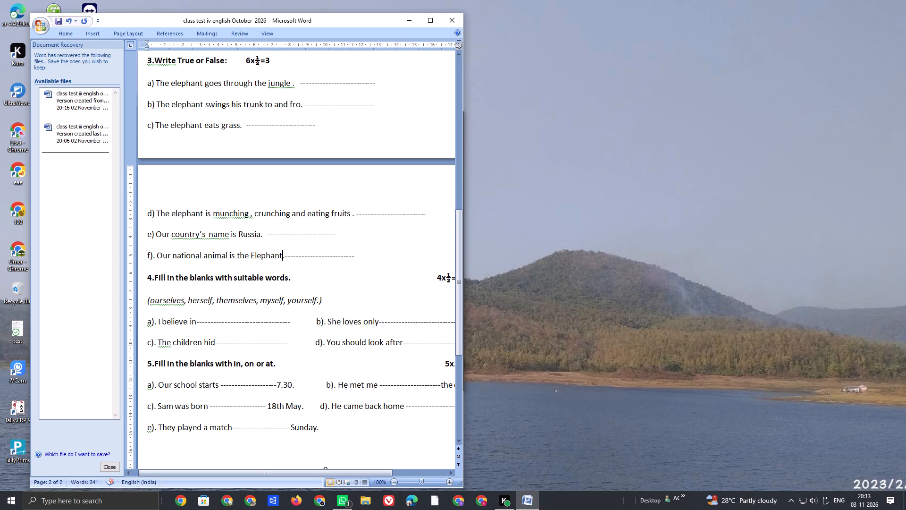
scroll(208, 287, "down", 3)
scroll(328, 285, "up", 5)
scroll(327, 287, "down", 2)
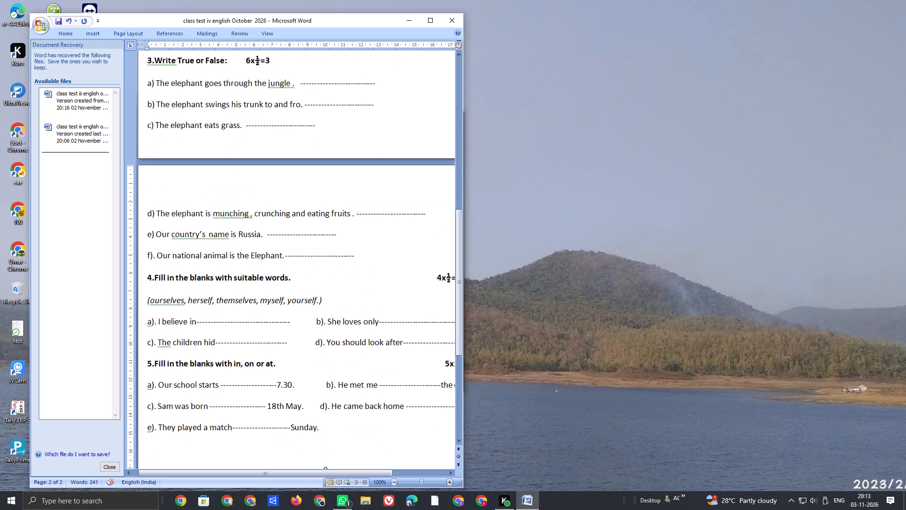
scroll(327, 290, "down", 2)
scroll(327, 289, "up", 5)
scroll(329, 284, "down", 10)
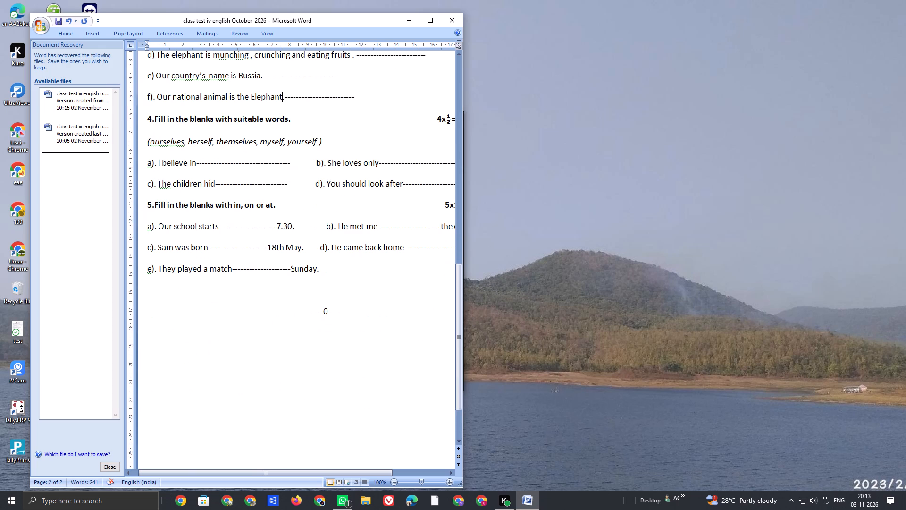
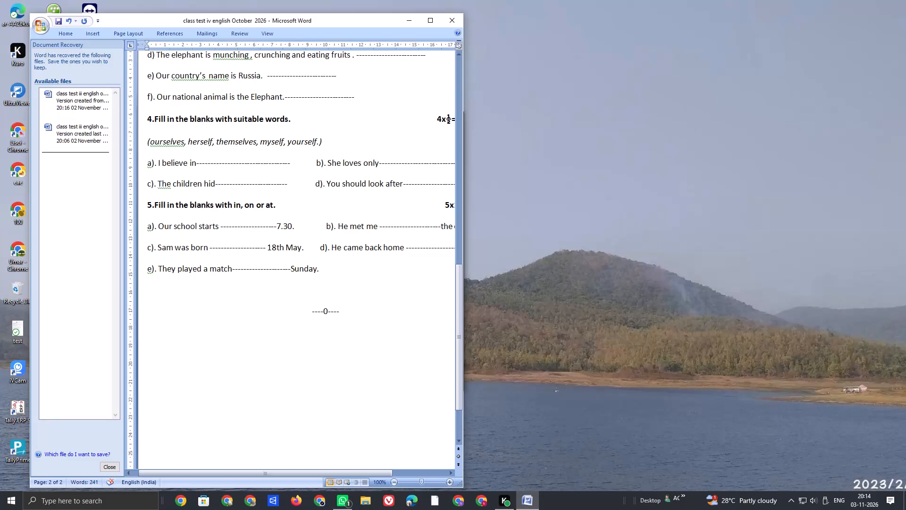
Reword the question 4 heading as "Fill in the blanks with suitable Prepositions", keeping its number, full stop and marks.
left_click_drag(154, 139, 167, 139)
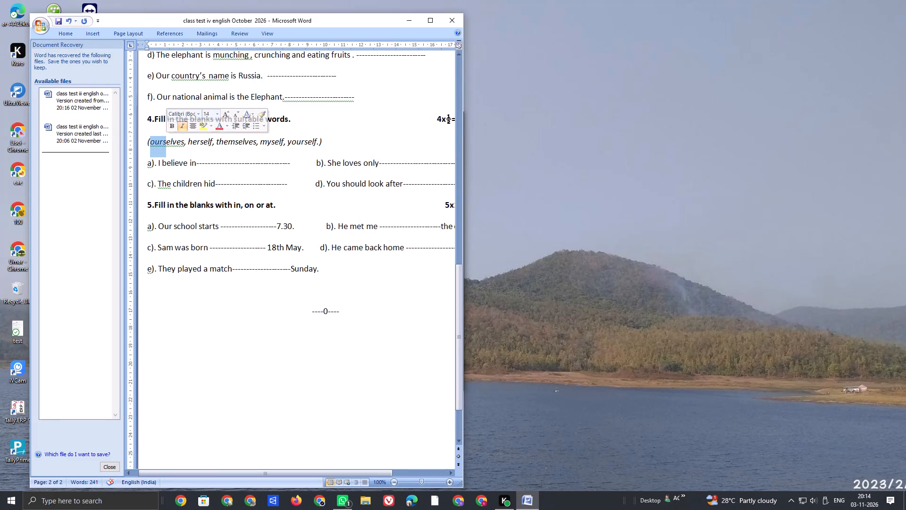
left_click_drag(155, 119, 270, 117)
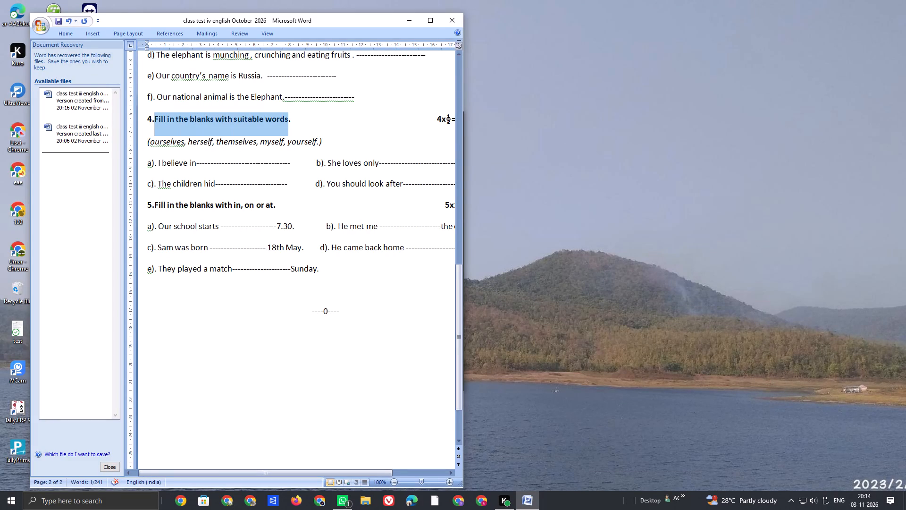
left_click_drag(270, 117, 272, 116)
type("Fill")
key("space")
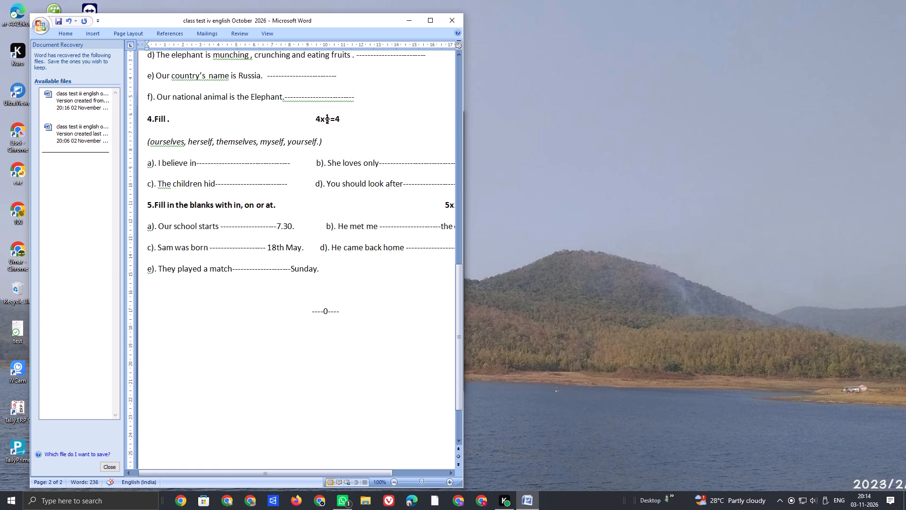
type("in the")
key("space")
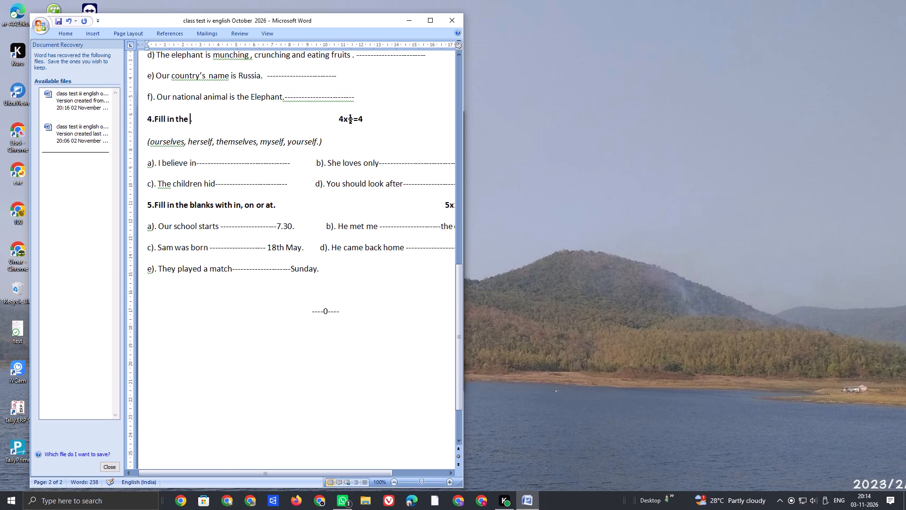
type("blanks")
key("space")
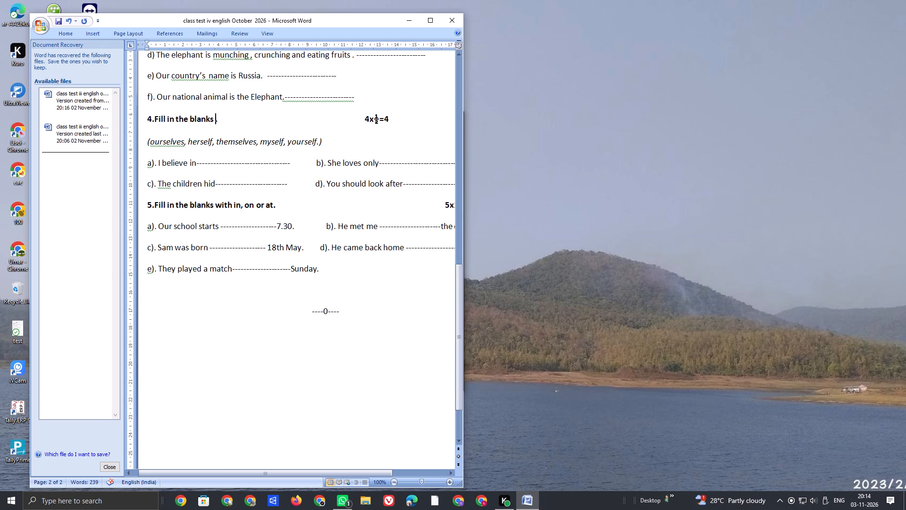
type("with suitable")
key("space")
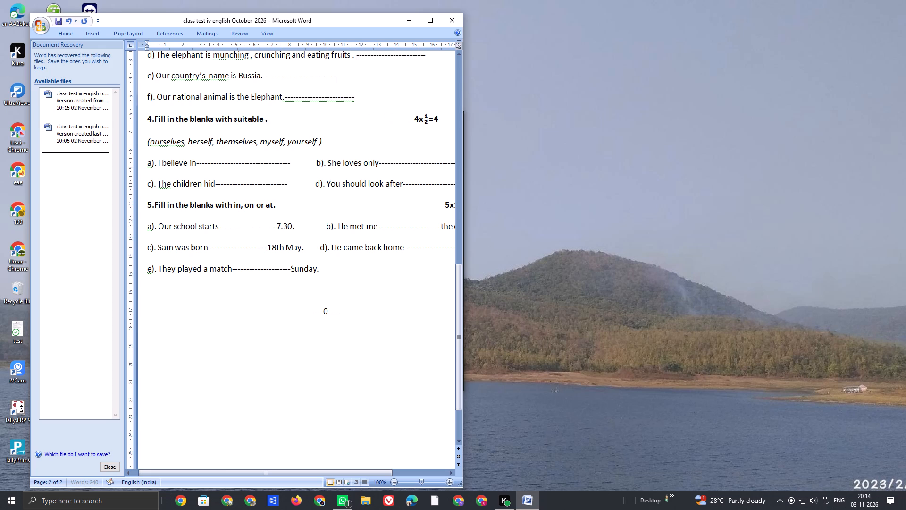
key("p")
key("BackSpace")
key("shift+p")
type("repo")
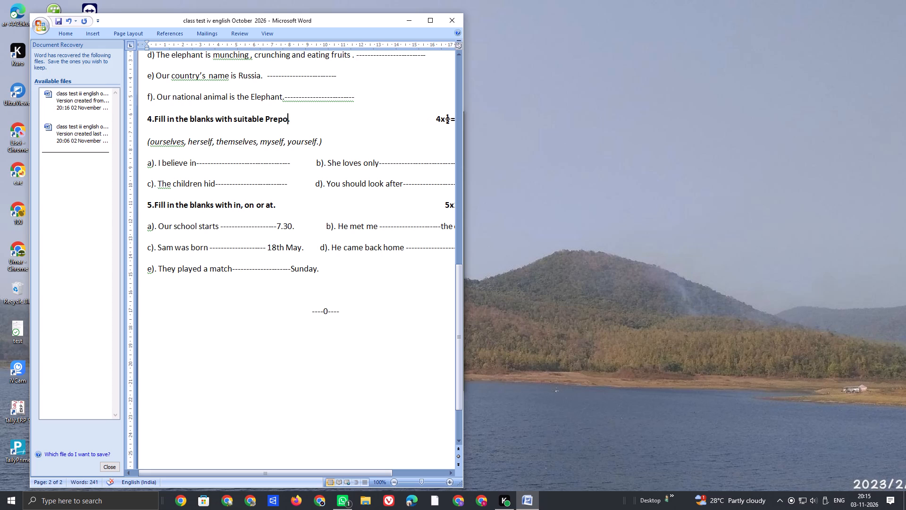
key("s")
type("itions")
key("space")
Delete the whole bracketed line of reflexive pronouns under the question 4 heading, leaving no empty line.
left_click_drag(151, 140, 290, 136)
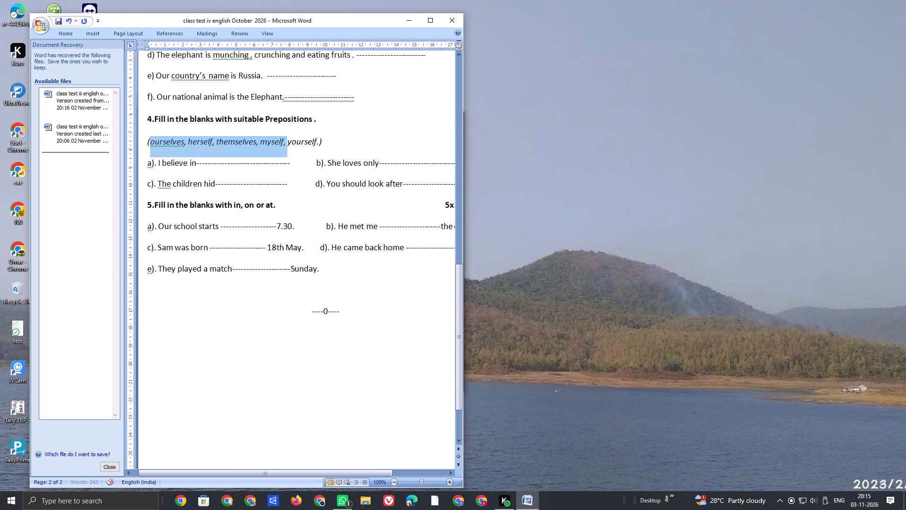
left_click_drag(290, 136, 325, 136)
key("BackSpace")
left_click_drag(190, 138, 165, 141)
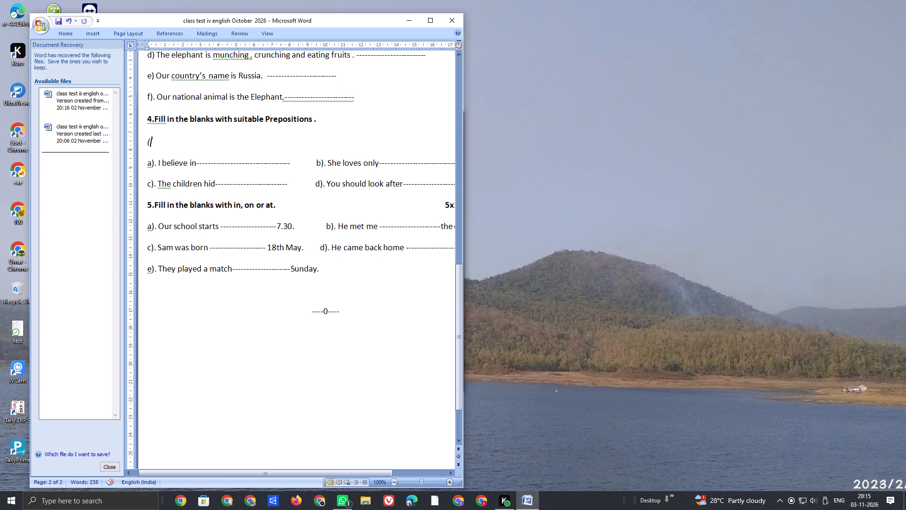
left_click_drag(165, 141, 148, 141)
key("BackSpace")
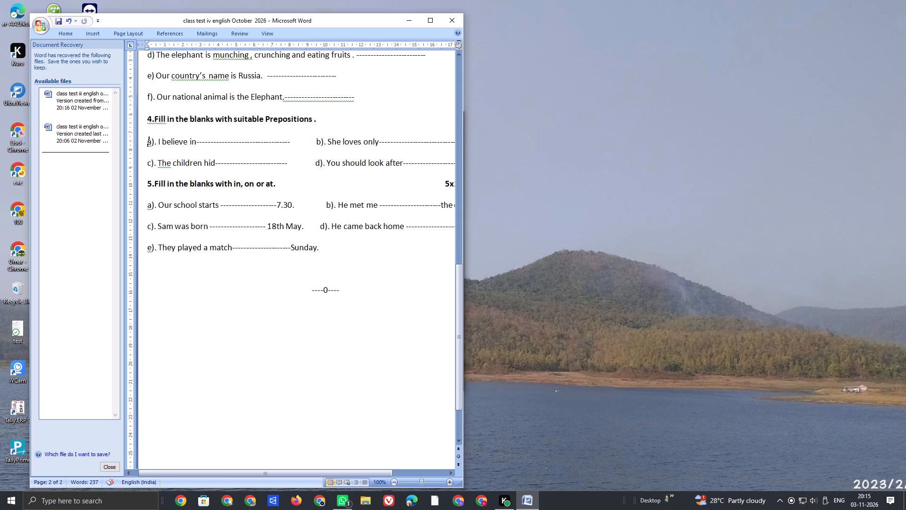
Rewrite question 4 a) as "We sat", a shortened dashed blank, and "the ground.", removing the leftover dashes.
left_click_drag(159, 142, 194, 142)
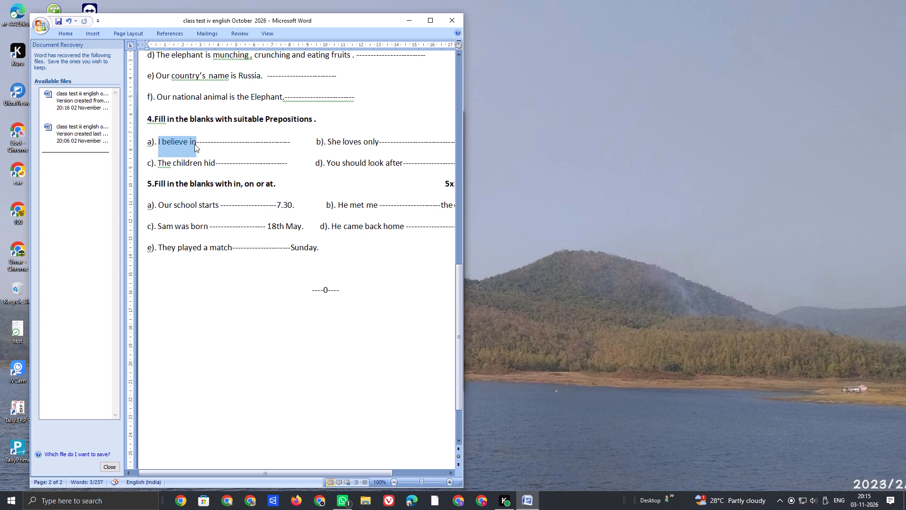
type("We")
key("space")
type("sat")
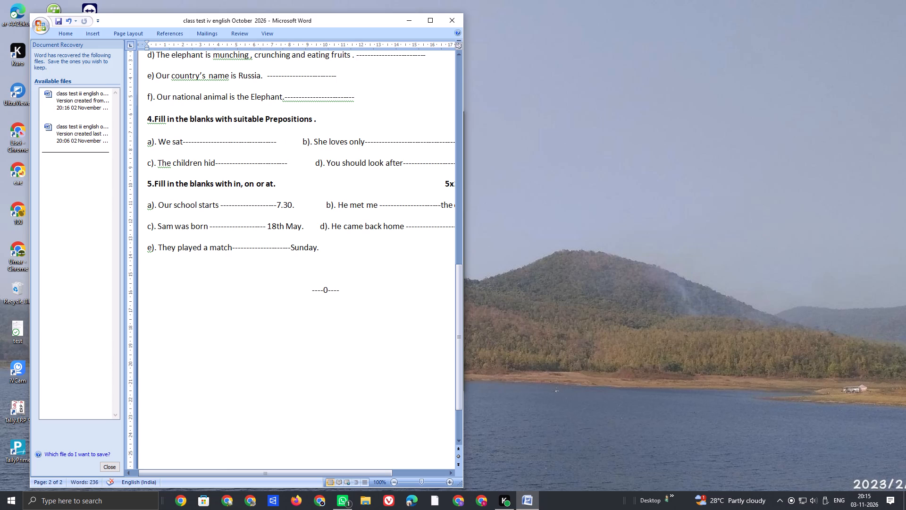
left_click_drag(232, 141, 274, 140)
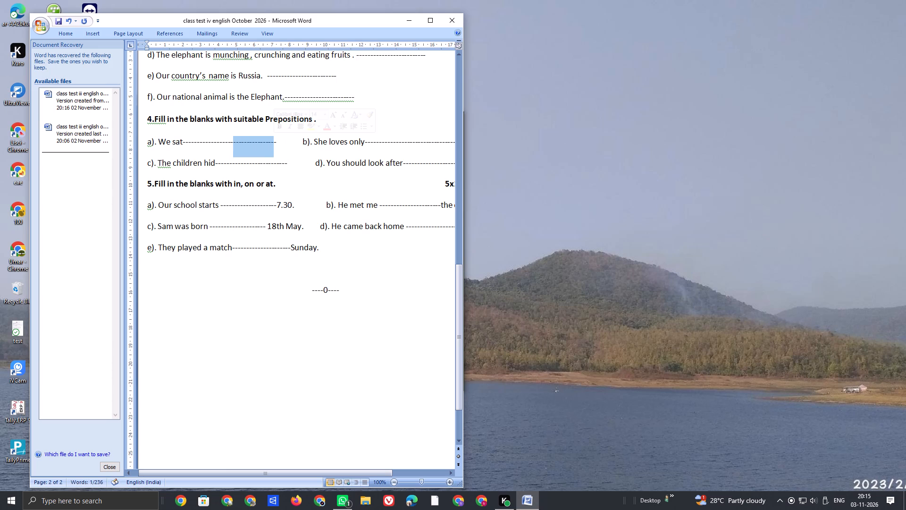
type("the")
key("space")
type("ground")
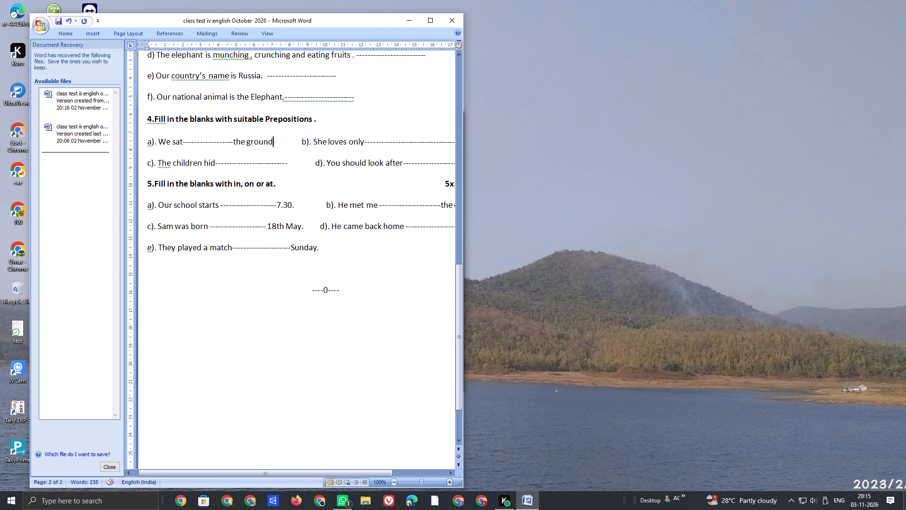
left_click(285, 144)
key("BackSpace")
key("BackSpace")
left_click_drag(277, 142, 271, 141)
key("BackSpace")
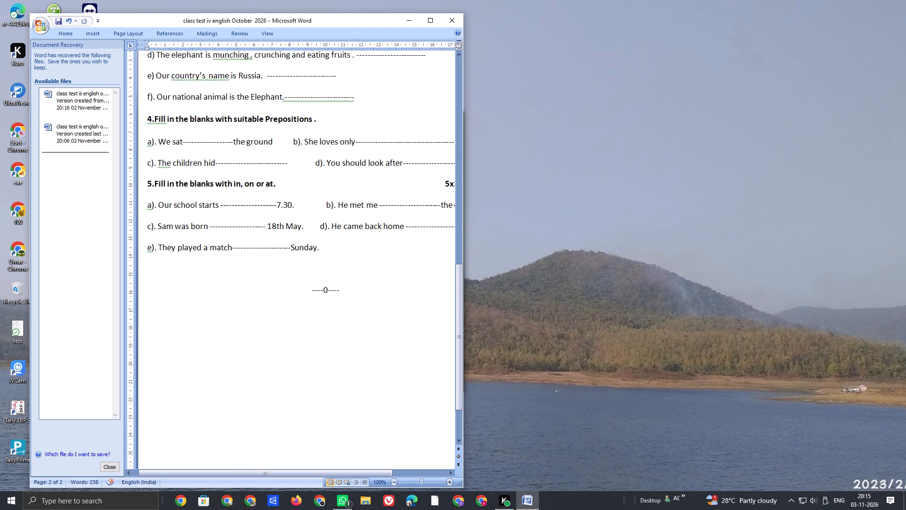
key("period")
Rewrite question 4 b) as "He came", a shortened dashed blank, and "the right time.", removing the leftover dash.
left_click_drag(307, 140, 351, 140)
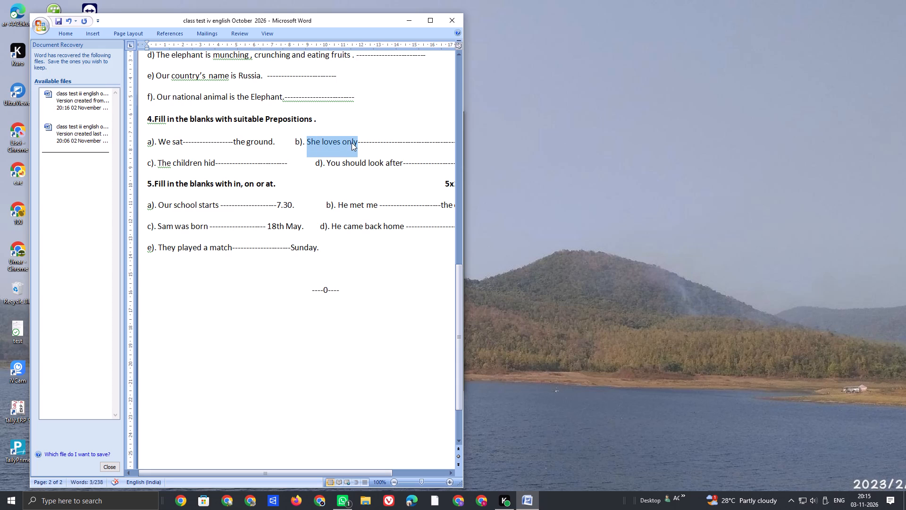
type("HE")
key("space")
key("BackSpace")
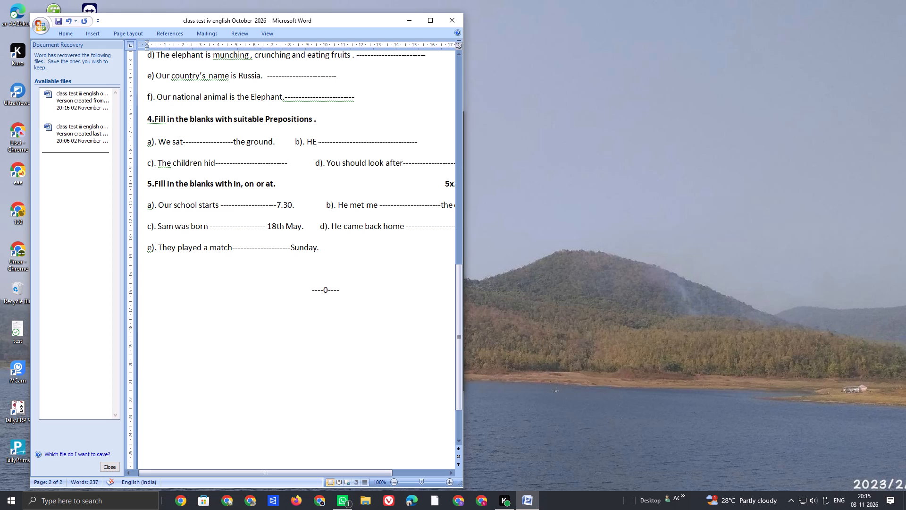
key("BackSpace")
type("e came")
key("space")
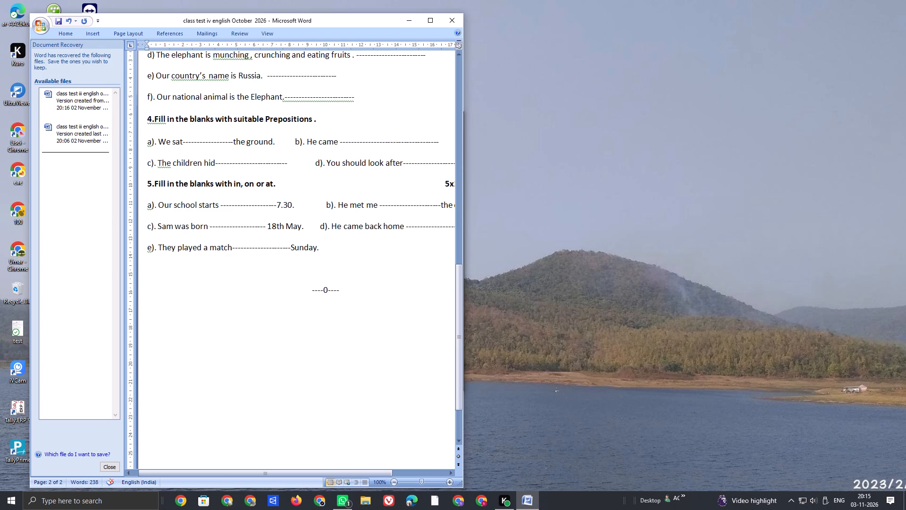
left_click_drag(387, 143, 394, 142)
left_click_drag(394, 142, 436, 140)
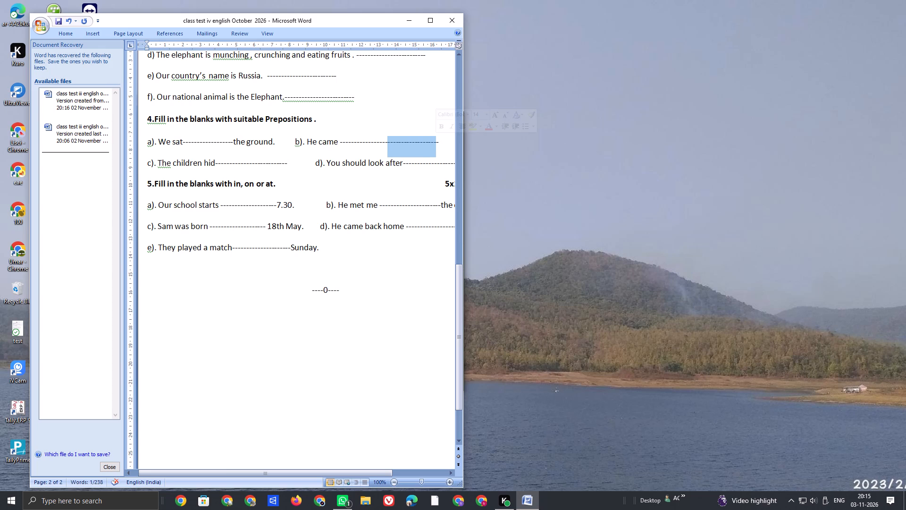
type("the")
key("space")
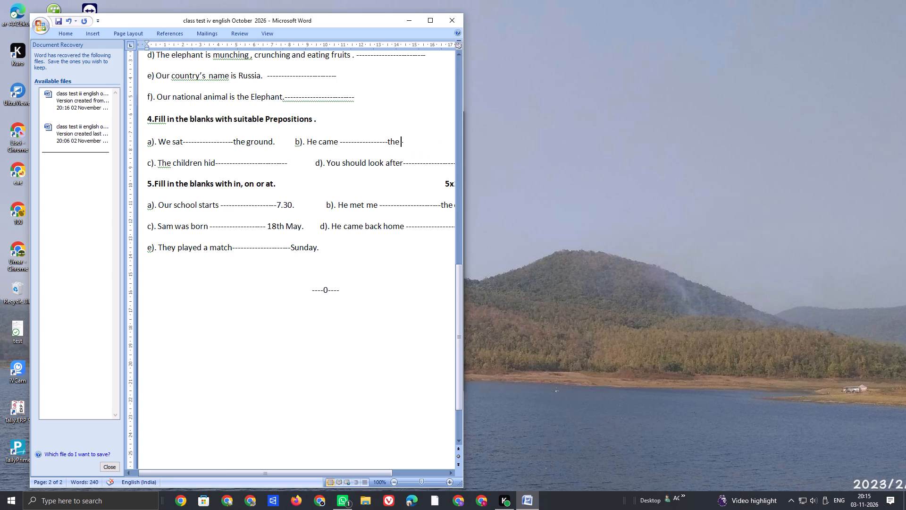
type("right time")
key("Right")
key("BackSpace")
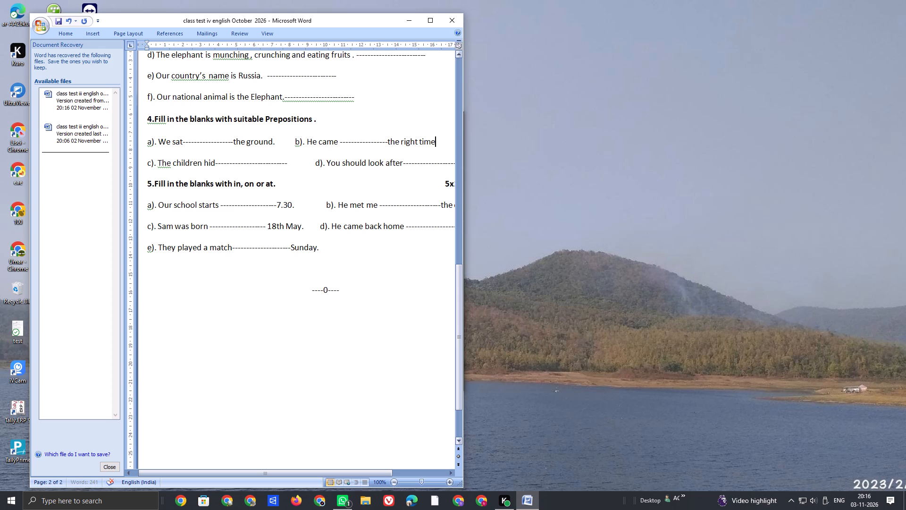
key("period")
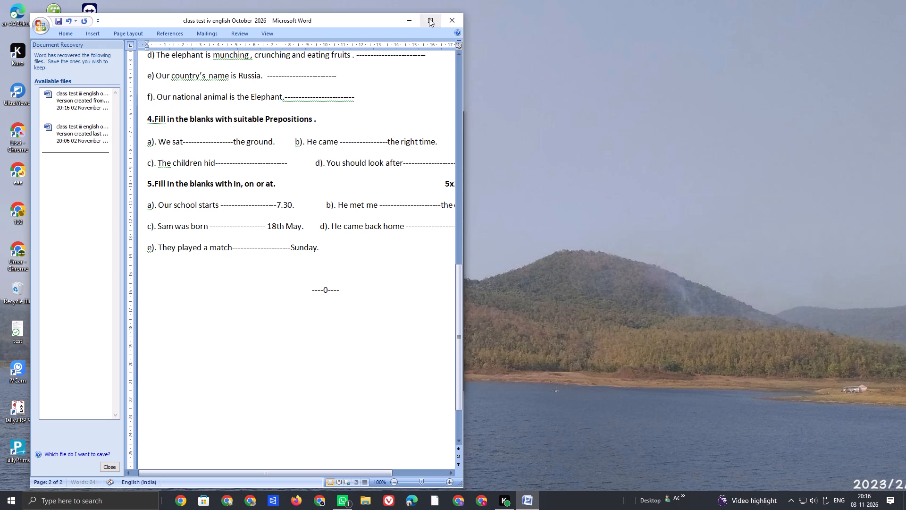
Select the wording before the dashed blank in question 4 c) for replacement.
left_click(428, 17)
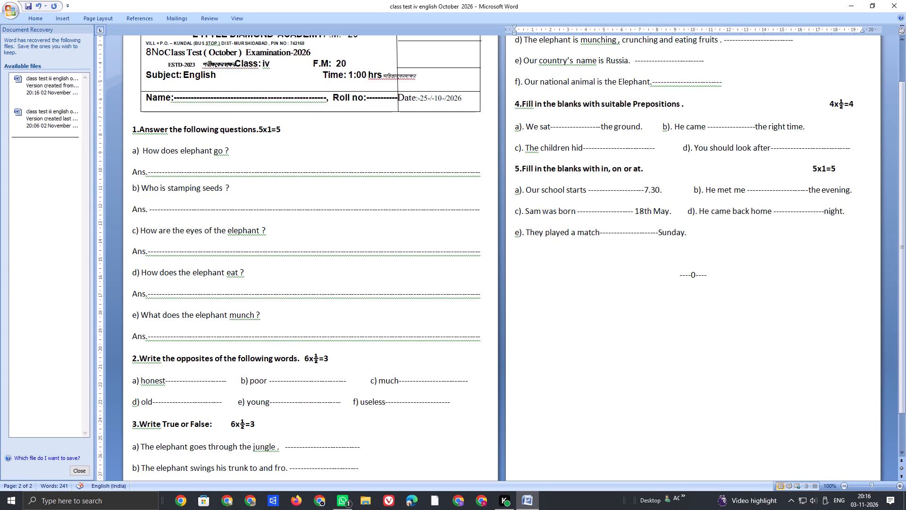
double_click(666, 6)
scroll(398, 212, "down", 6)
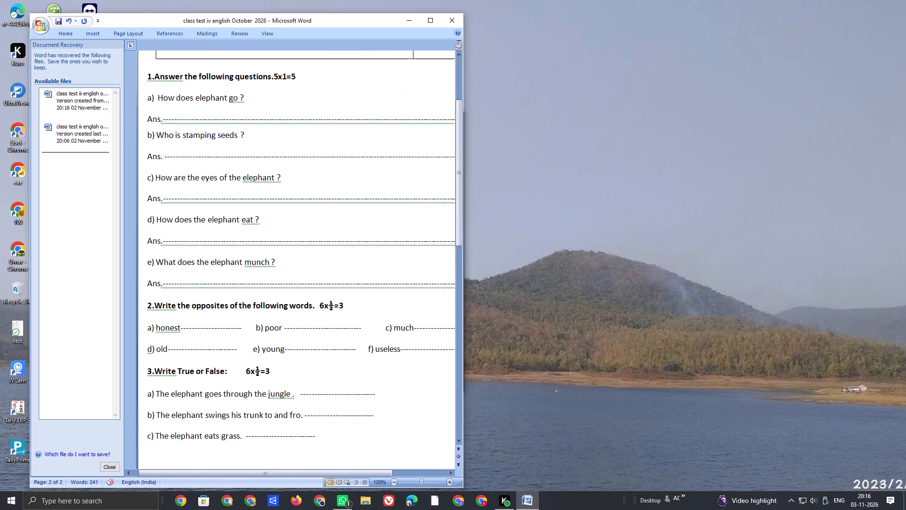
scroll(393, 231, "down", 12)
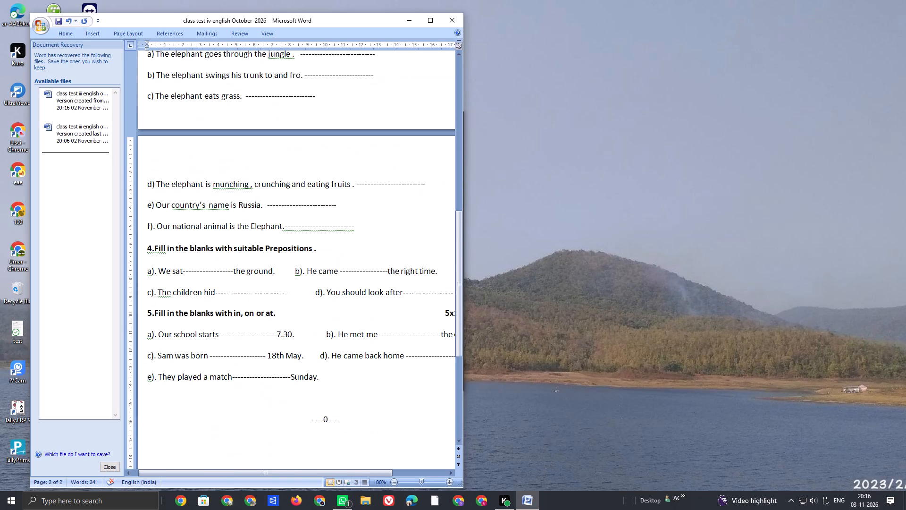
left_click_drag(156, 291, 198, 291)
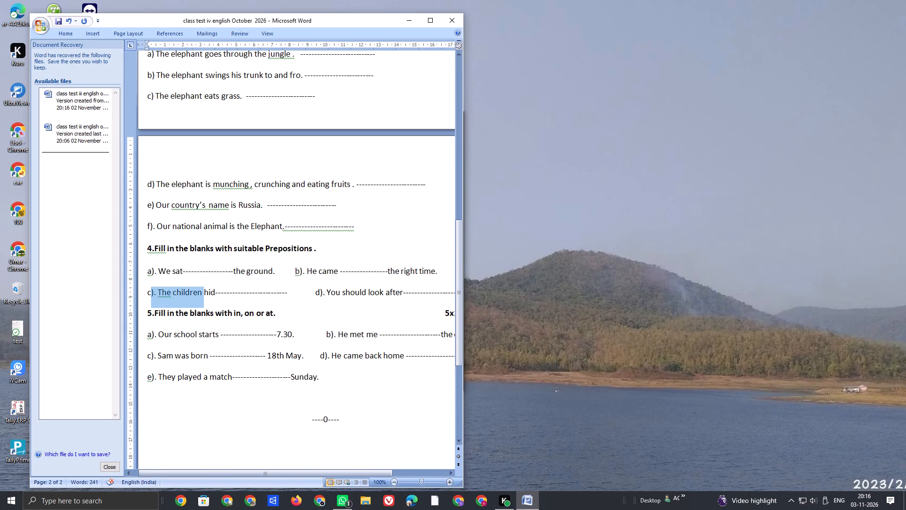
left_click_drag(198, 291, 210, 291)
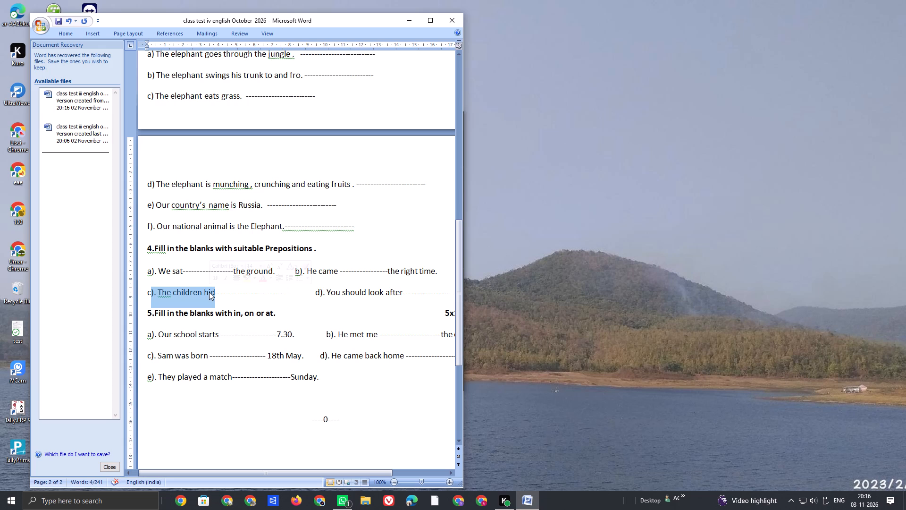
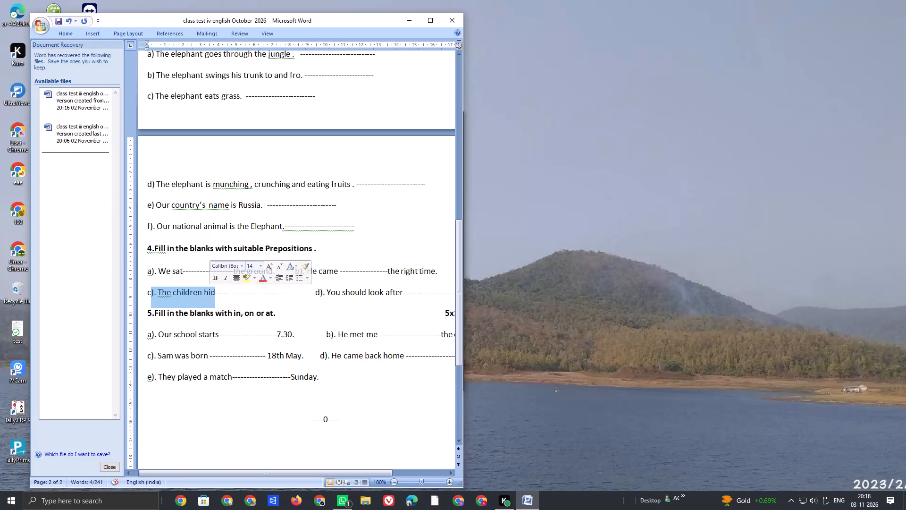
Replace the question 4 c) sentence, including its dashed blank, with "Our examination begins".
left_click(297, 317)
left_click_drag(288, 291, 282, 291)
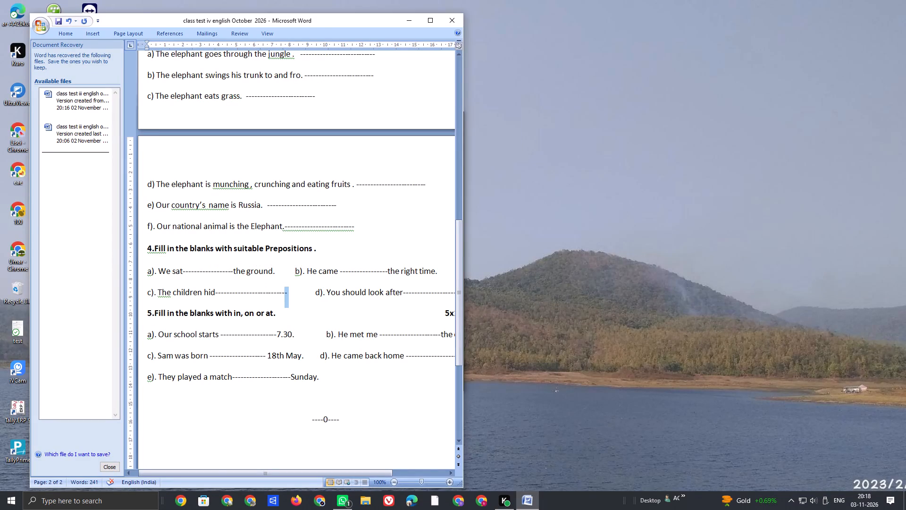
left_click_drag(282, 291, 168, 287)
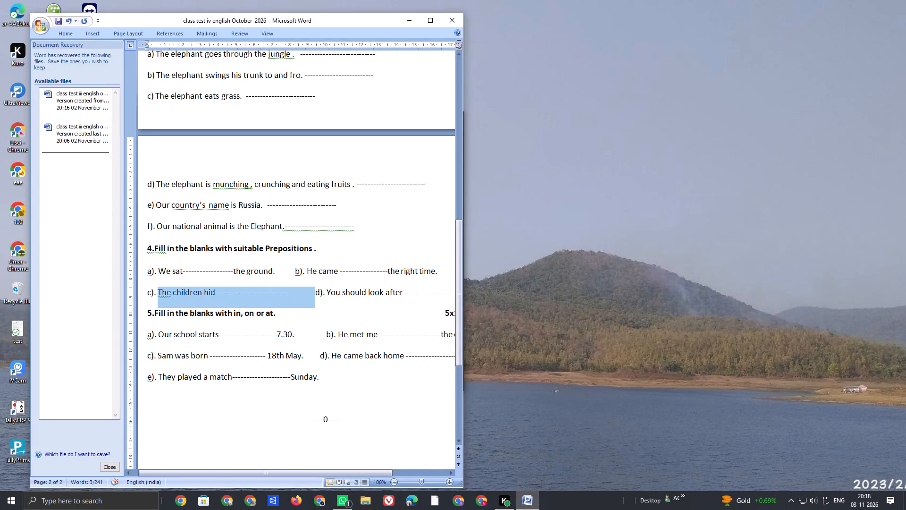
type("Our")
key("space")
key("e")
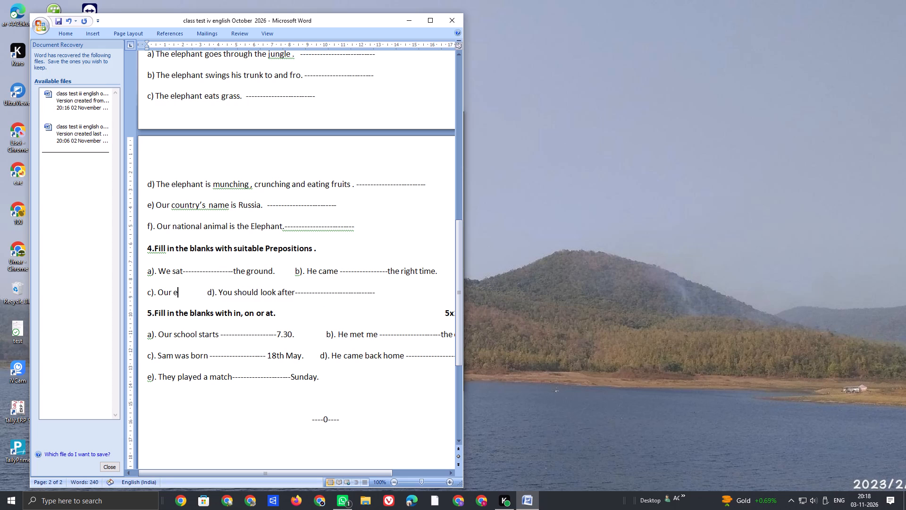
key("x")
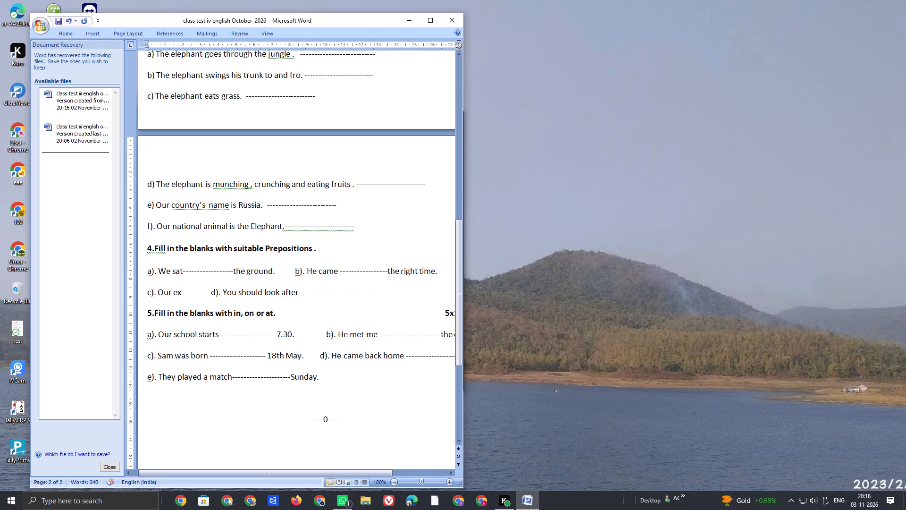
type("amin")
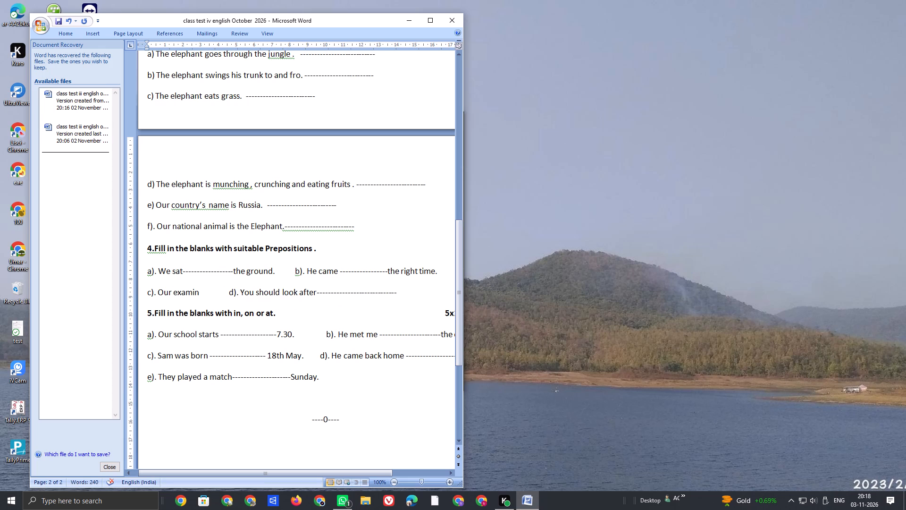
key("BackSpace")
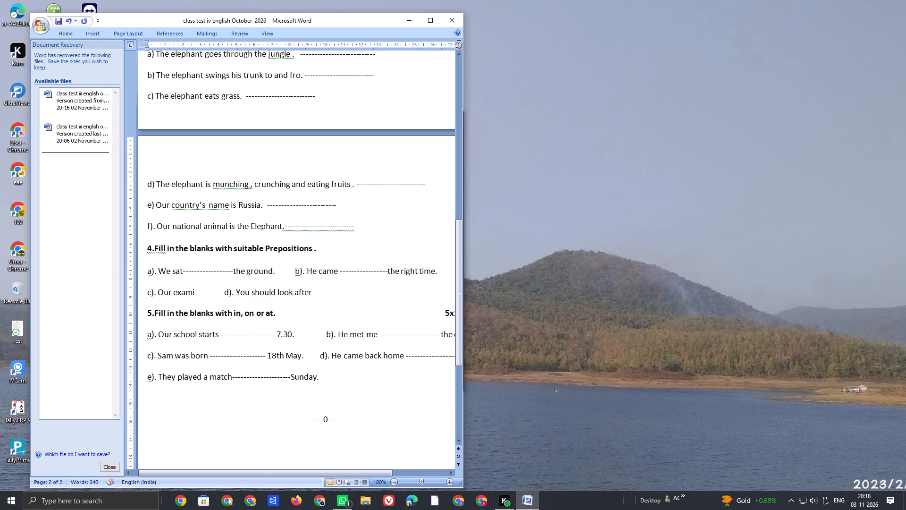
type("nation")
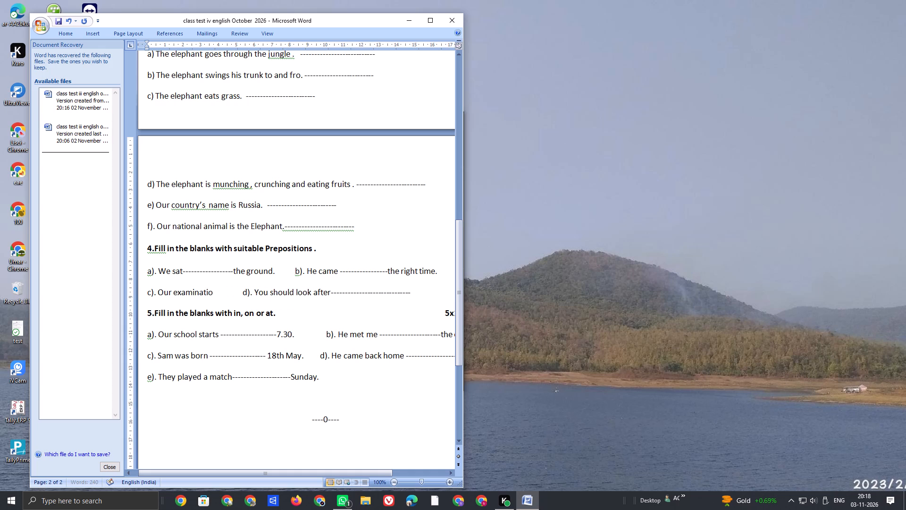
key("space")
type("beg")
key("i")
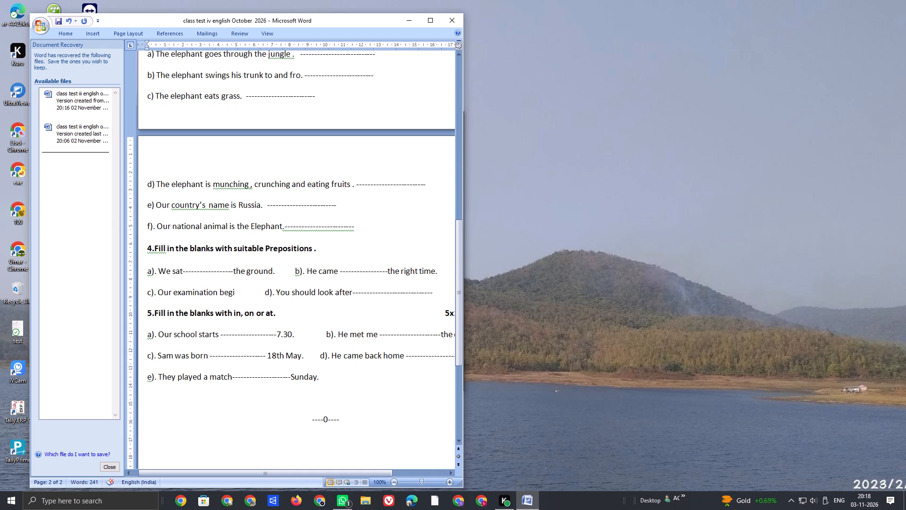
type("ns")
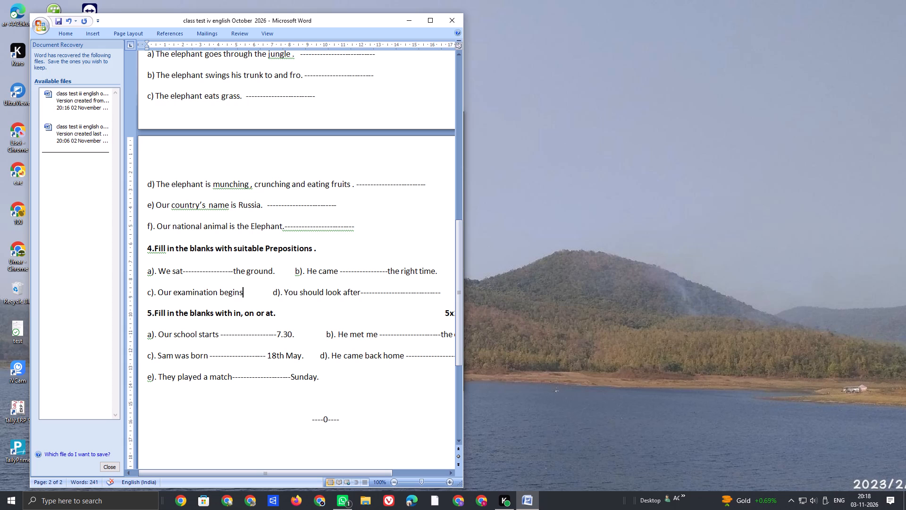
key("space")
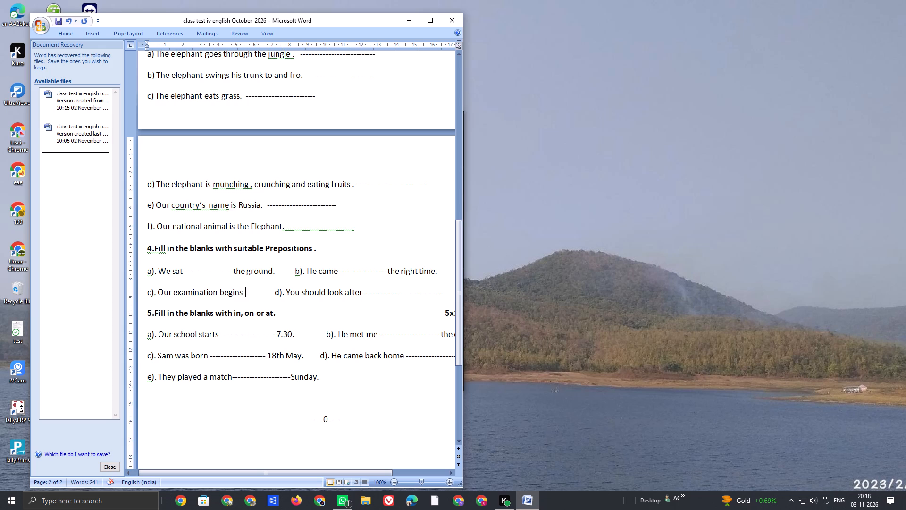
Complete question 4 c) with a dotted blank followed by "8th December.".
key("period")
key("period")
key("period")
key("period")
key("period")
key("period")
key("period")
key("period")
key("period")
key("period")
type("......")
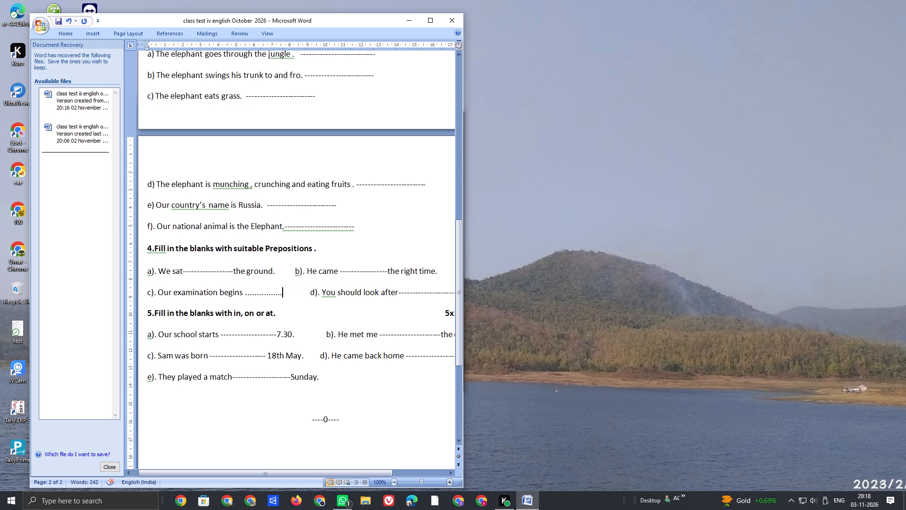
type("08")
key("BackSpace")
key("BackSpace")
type("8")
key("space")
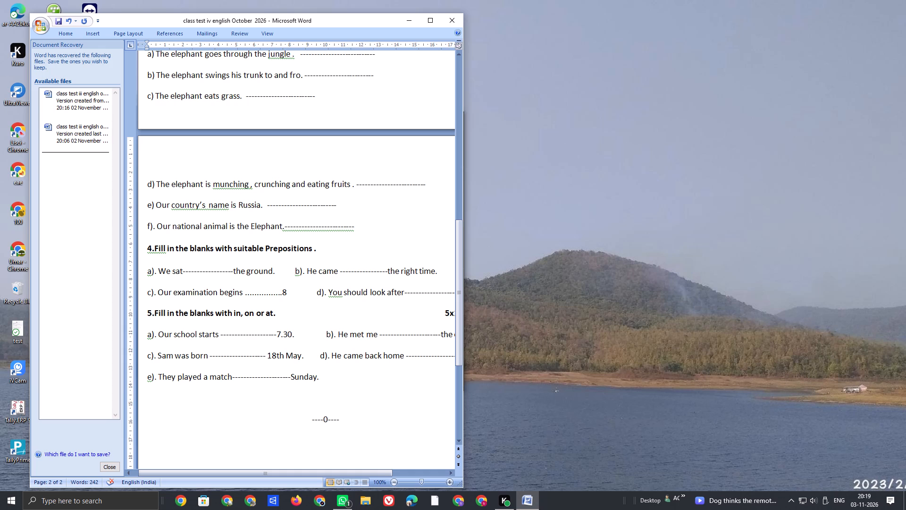
key("BackSpace")
type("th")
key("space")
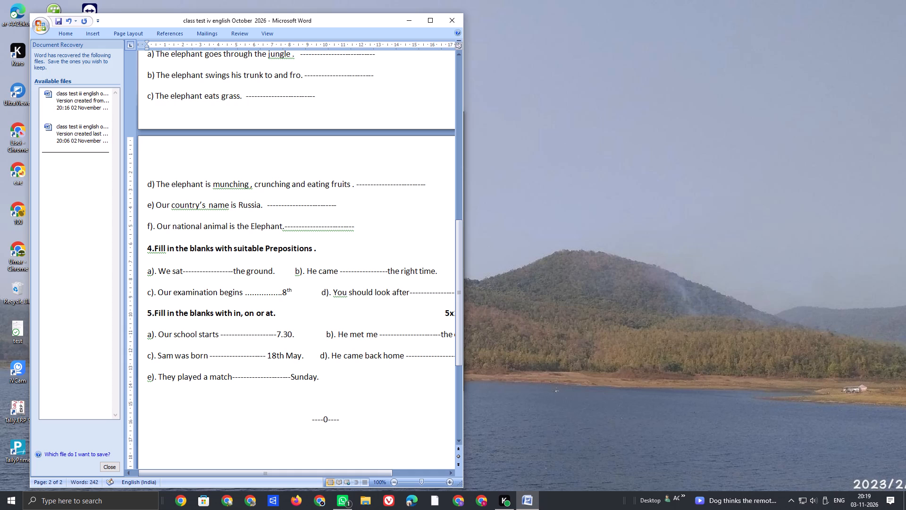
type("December")
key("space")
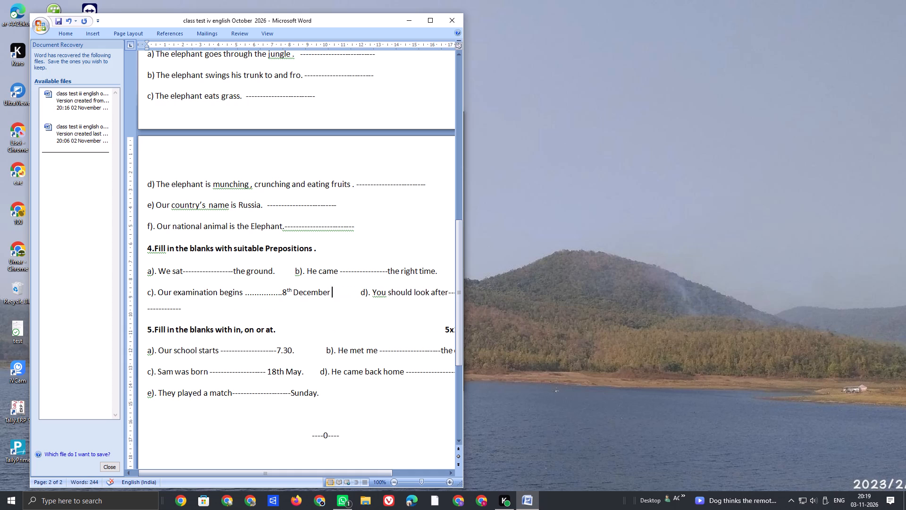
key("BackSpace")
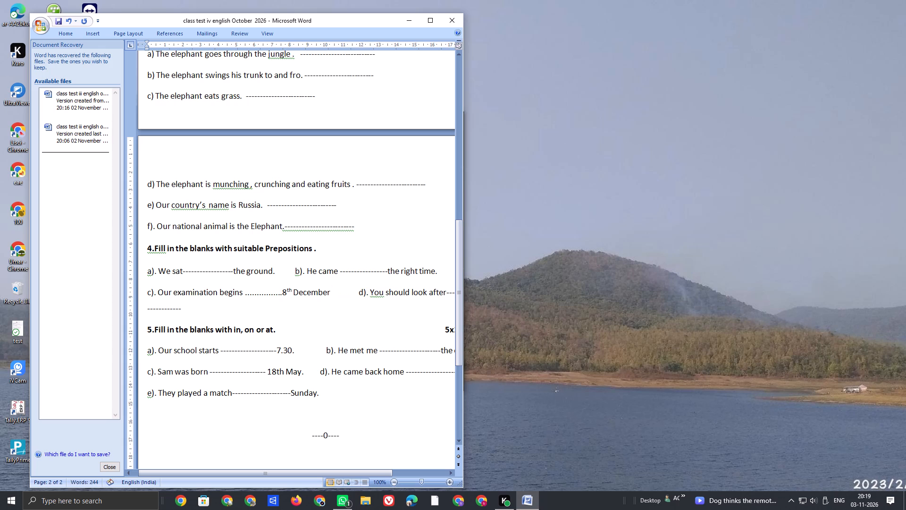
key("period")
Maximise the document window and delete the extra spaces between questions 4 c) and 4 d), leaving only a small gap.
scroll(301, 315, "down", 1)
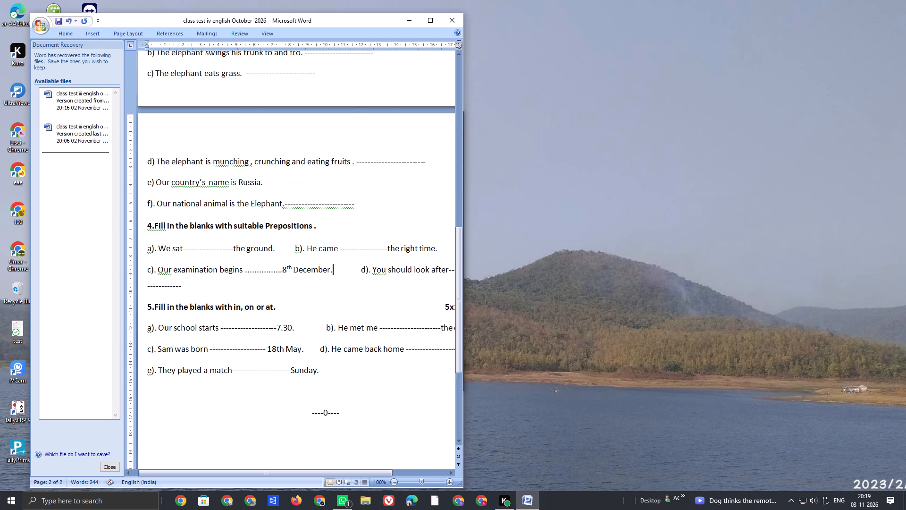
left_click(425, 18)
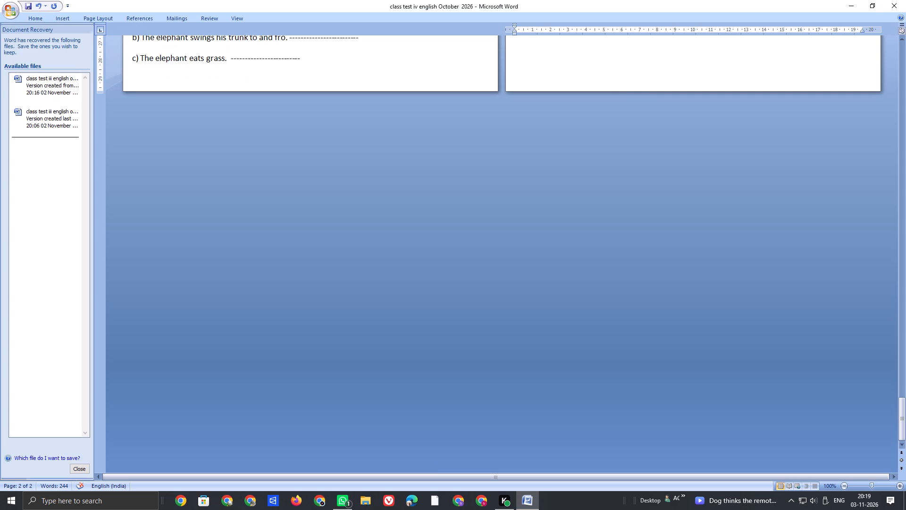
scroll(517, 260, "up", 3)
scroll(477, 255, "up", 9)
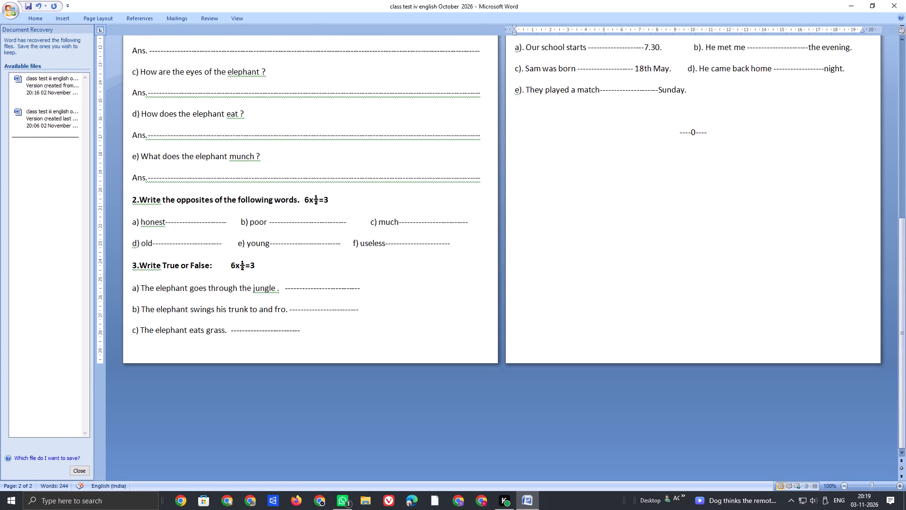
scroll(409, 251, "up", 1)
scroll(673, 195, "up", 2)
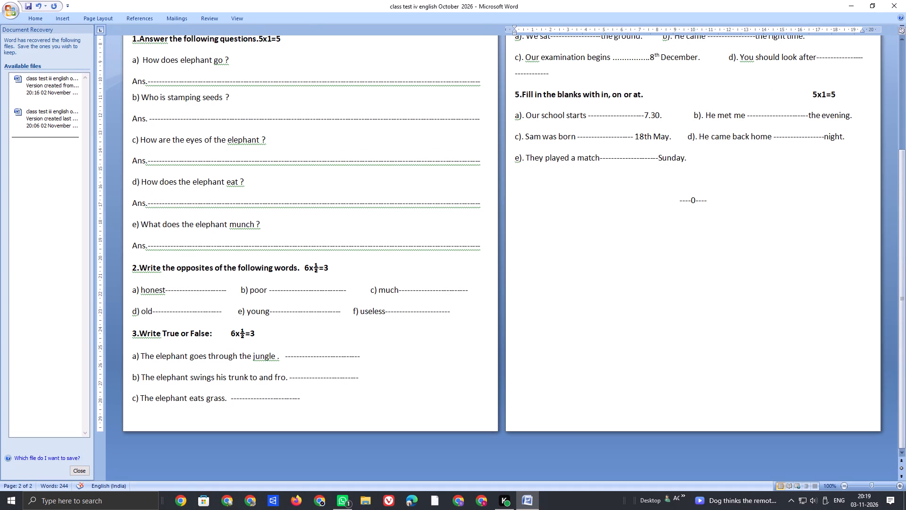
scroll(707, 162, "up", 1)
scroll(612, 199, "up", 1)
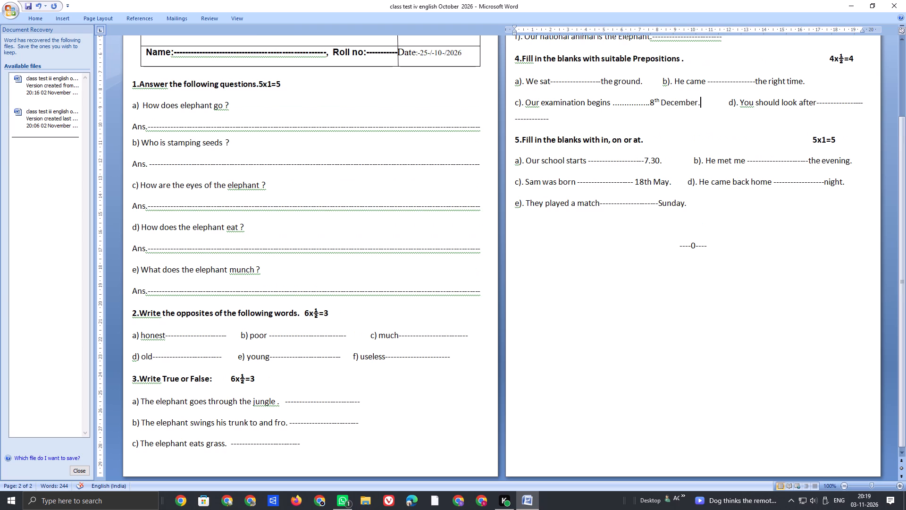
scroll(556, 216, "up", 1)
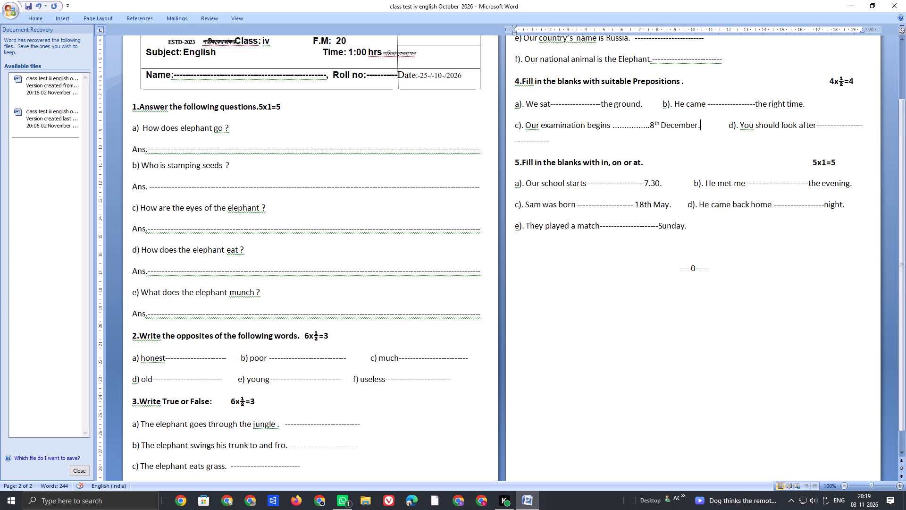
left_click(721, 128)
key("BackSpace")
key("BackSpace")
key("BackSpace")
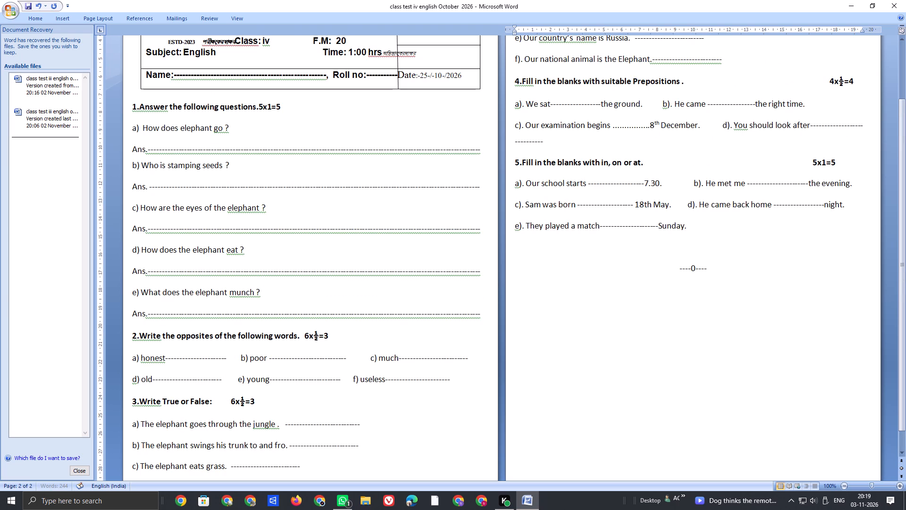
key("BackSpace")
key("BackSpace")
key("BackSpace")
key("BackSpace")
key("BackSpace")
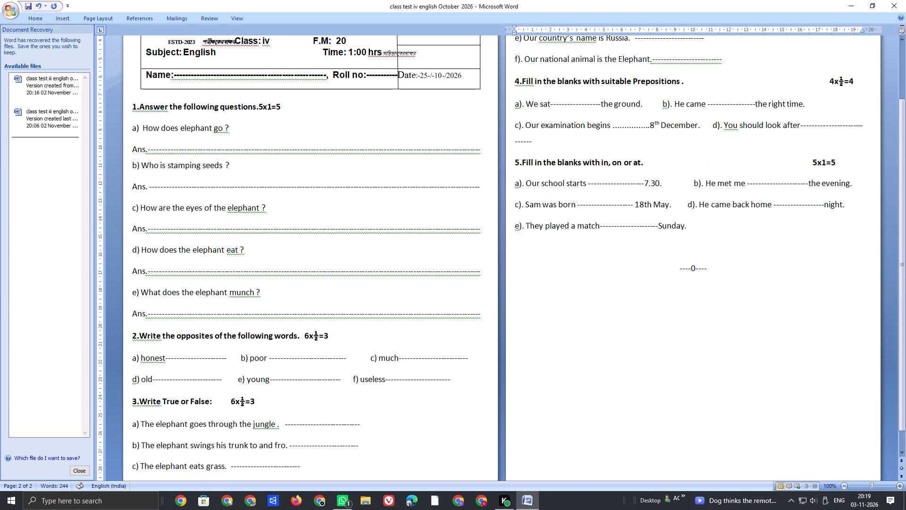
left_click(713, 127)
key("BackSpace")
key("BackSpace")
key("BackSpace")
key("BackSpace")
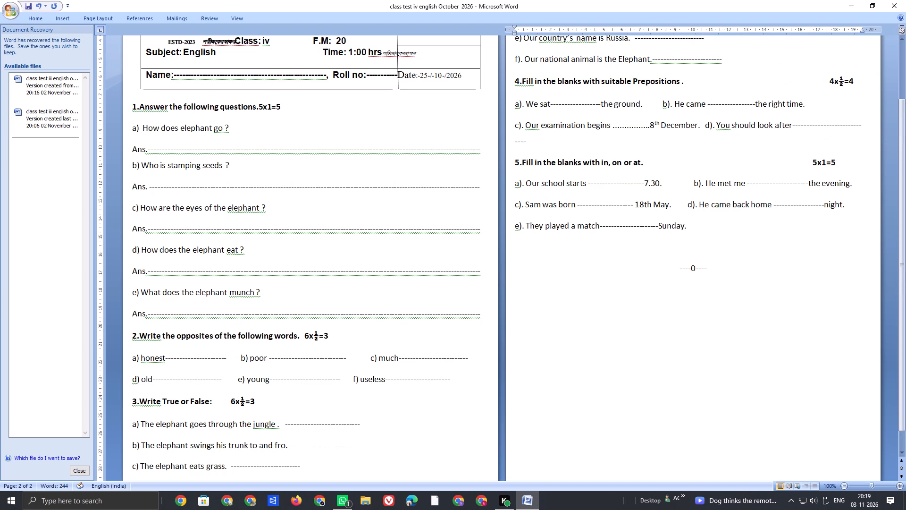
Replace the question 4 d) sentence and its dashed blank with "He was born", a dotted blank, and "5th".
left_click_drag(718, 125, 782, 122)
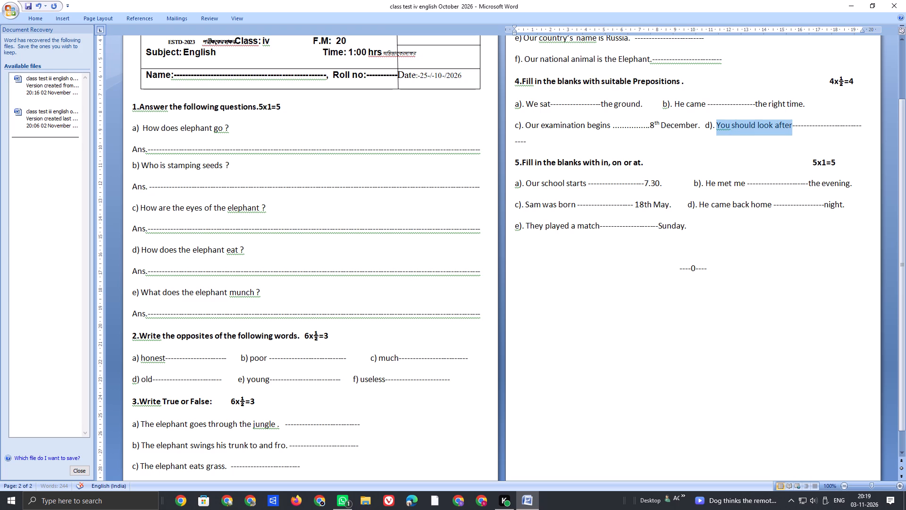
left_click_drag(782, 122, 819, 123)
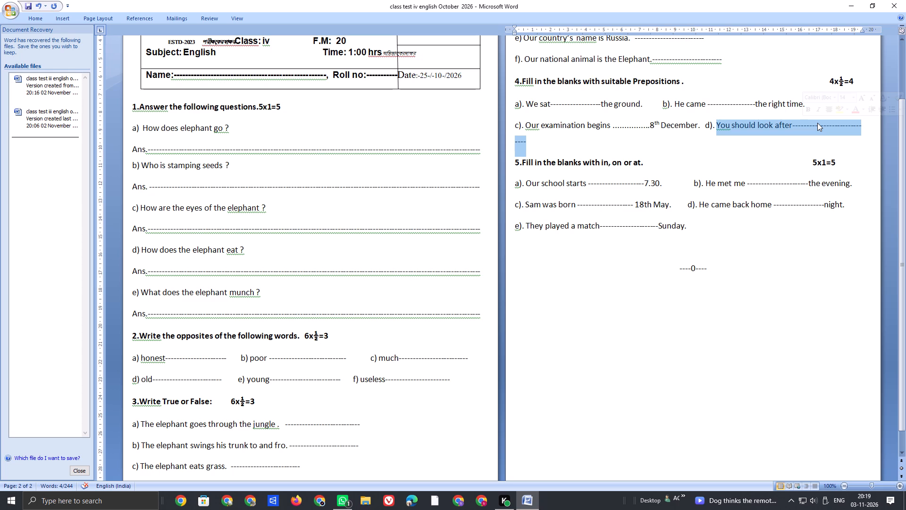
type("He wa")
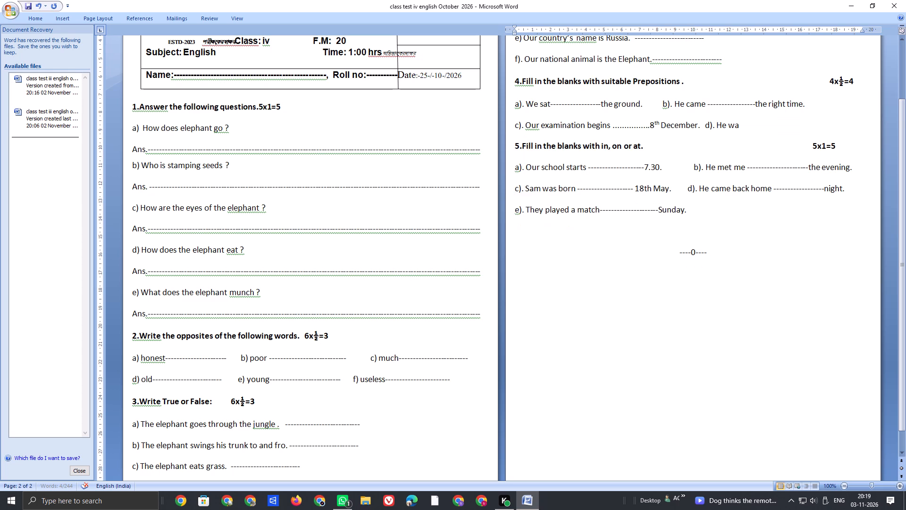
type("s")
key("space")
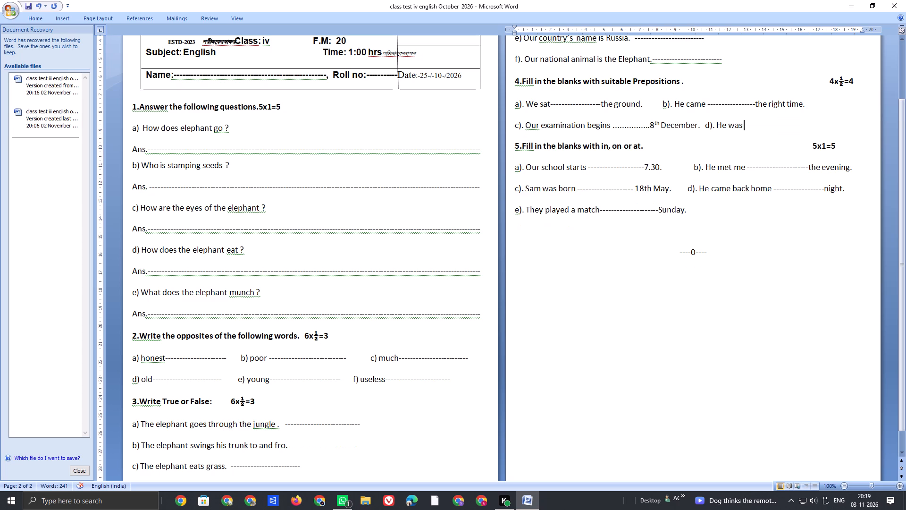
type("born")
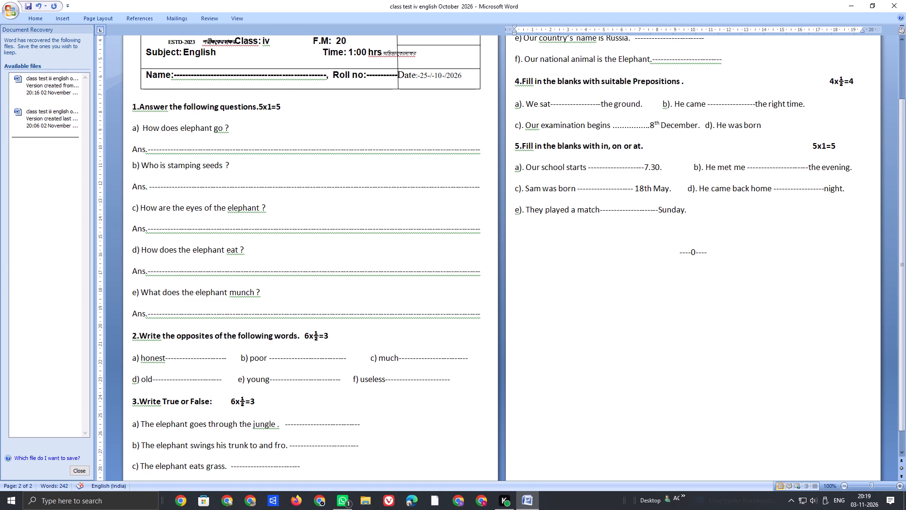
key("space")
key("BackSpace")
type("..........")
key("period")
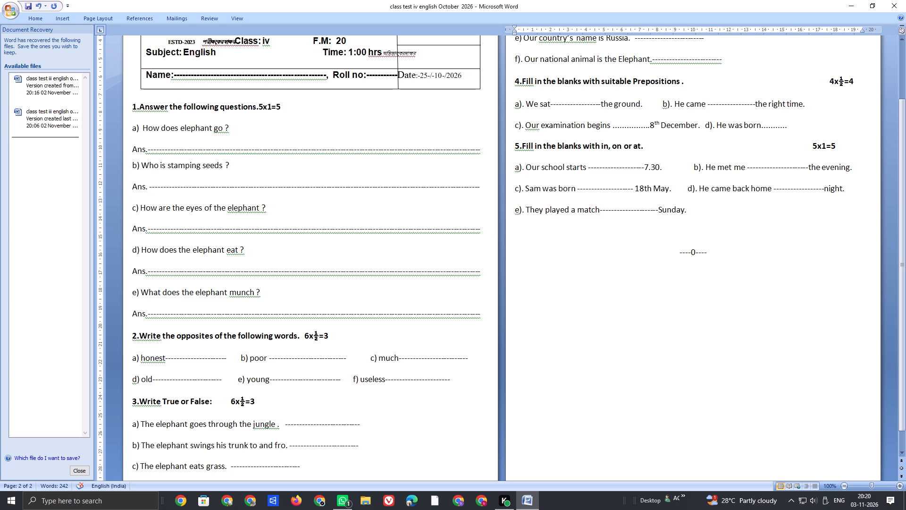
type("5th")
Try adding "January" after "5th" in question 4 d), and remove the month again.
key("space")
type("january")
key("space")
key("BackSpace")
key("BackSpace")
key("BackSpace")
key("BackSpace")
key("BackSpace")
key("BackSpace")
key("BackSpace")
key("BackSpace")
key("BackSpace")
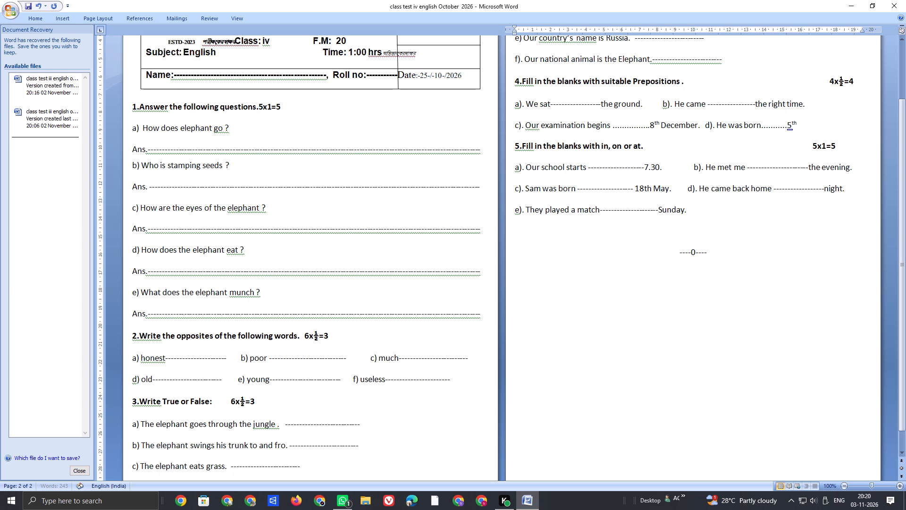
Replace "5th" with "18th January" after the dotted blank in question 4 d).
key("BackSpace")
key("BackSpace")
key("BackSpace")
type("18")
type("yh")
key("BackSpace")
key("BackSpace")
type("th")
key("space")
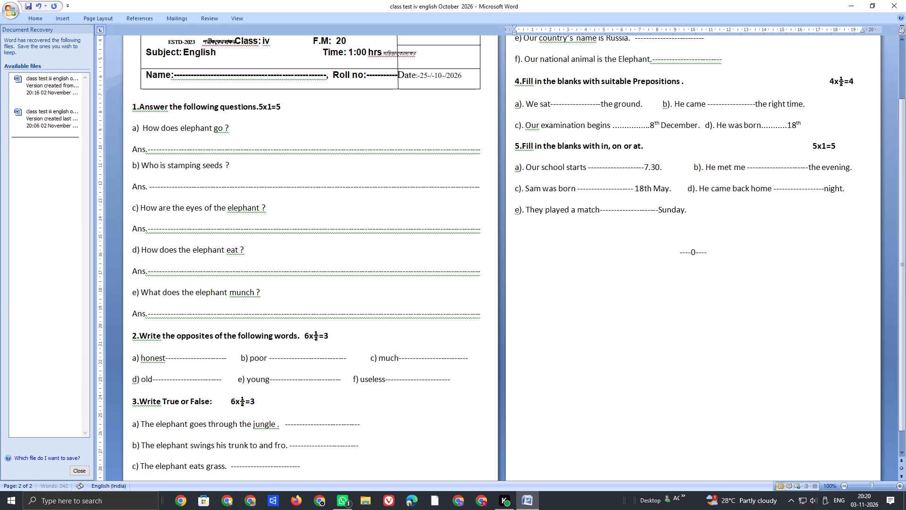
type("January")
Complete question 4 d) with a second dotted blank followed by "2008".
key("space")
type("............")
type("2000")
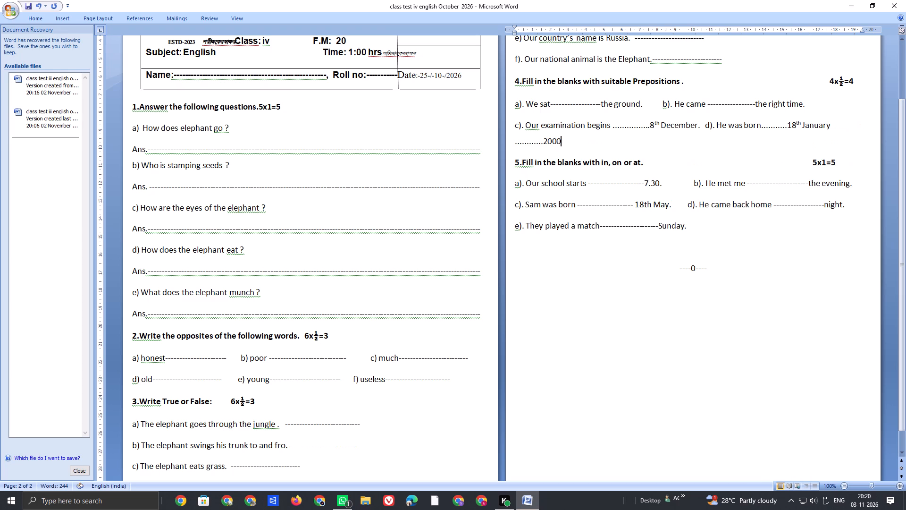
key("BackSpace")
key("8")
Restore the document window to its smaller size and delete the extra spaces between questions 4 a) and 4 b), leaving a small gap.
double_click(710, 1)
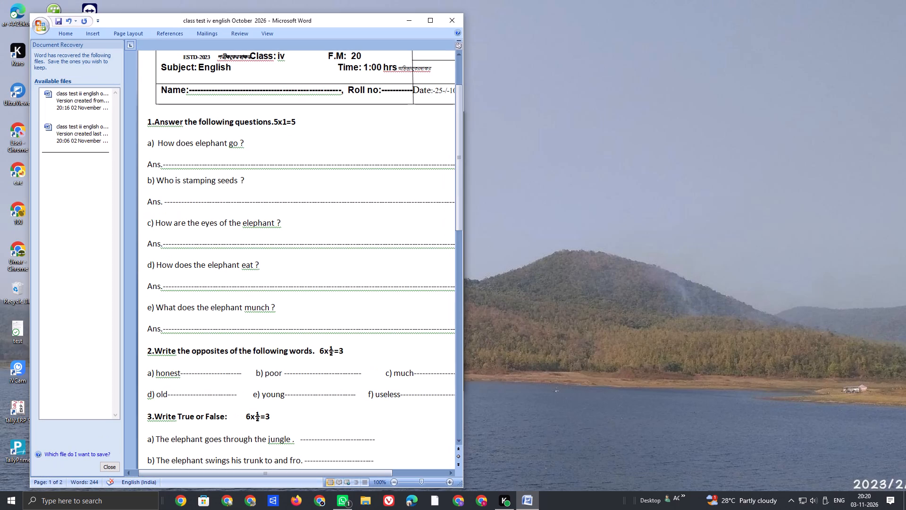
scroll(325, 458, "down", 4)
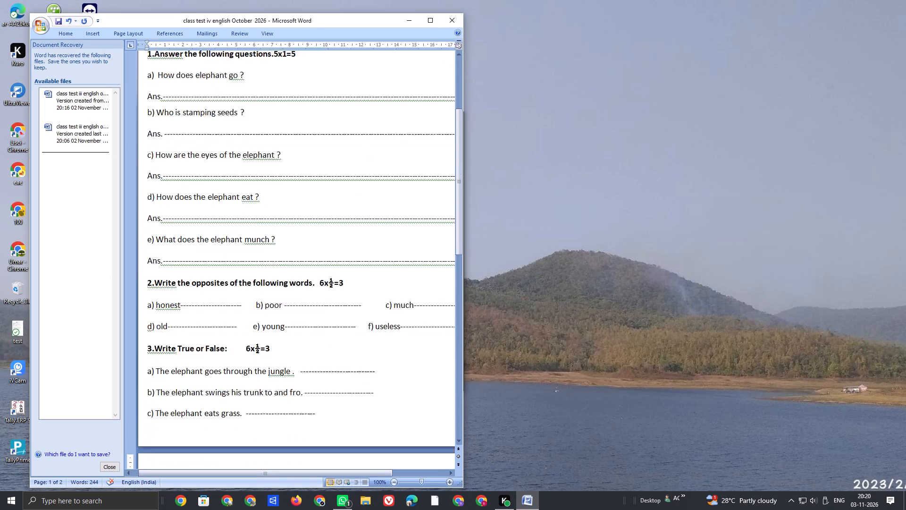
scroll(323, 452, "down", 12)
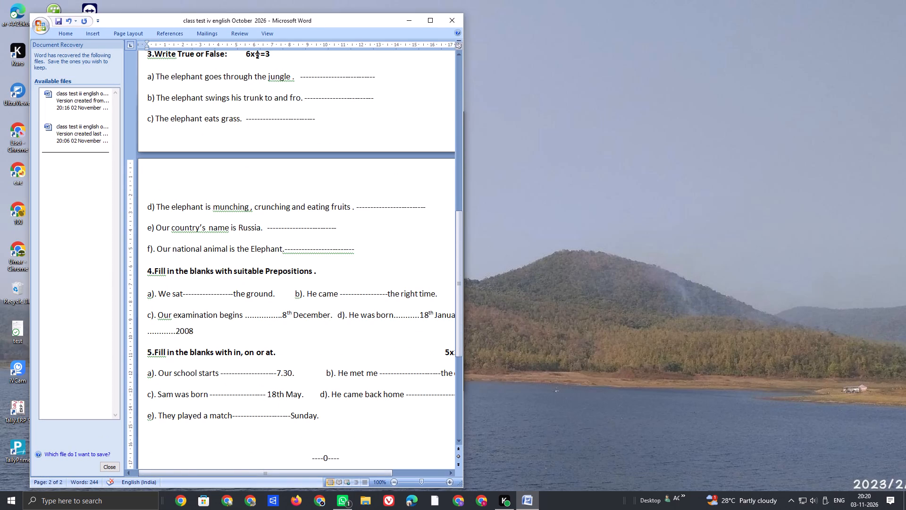
left_click(291, 297)
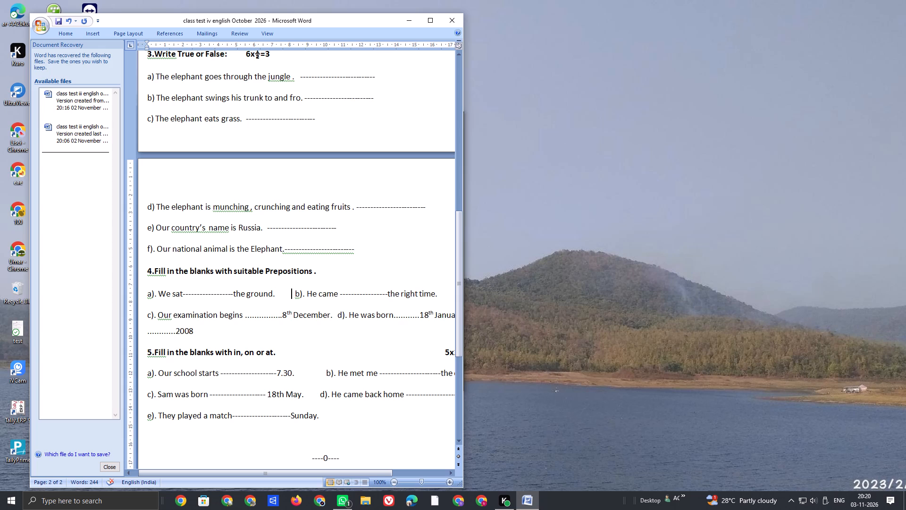
key("BackSpace")
left_click(285, 294)
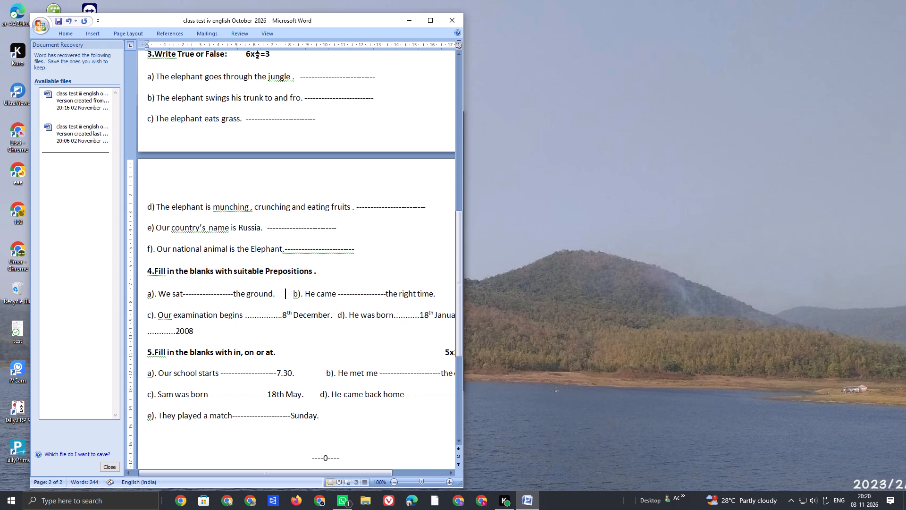
left_click(288, 295)
key("BackSpace")
key("BackSpace")
key("BackSpace")
key("BackSpace")
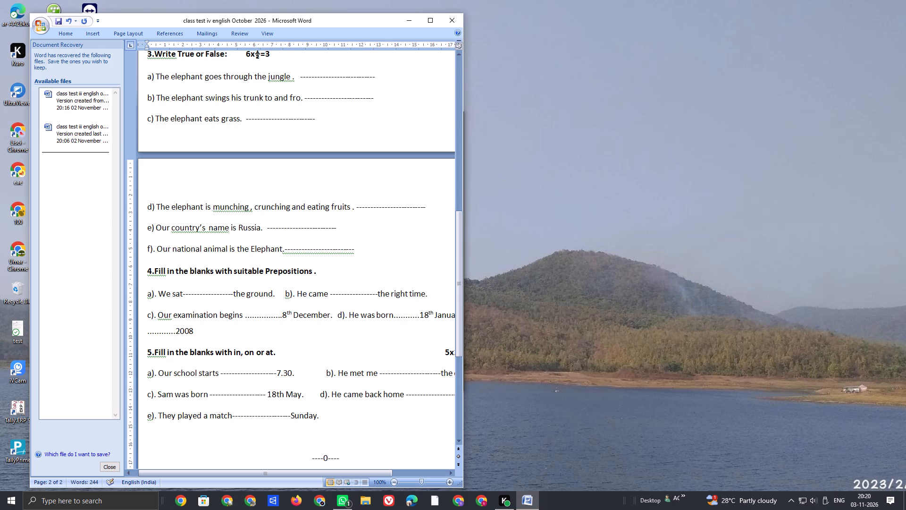
Replace "in, on or at" in the question 5 heading with "or , because , and or but".
scroll(263, 338, "down", 1)
scroll(214, 345, "down", 2)
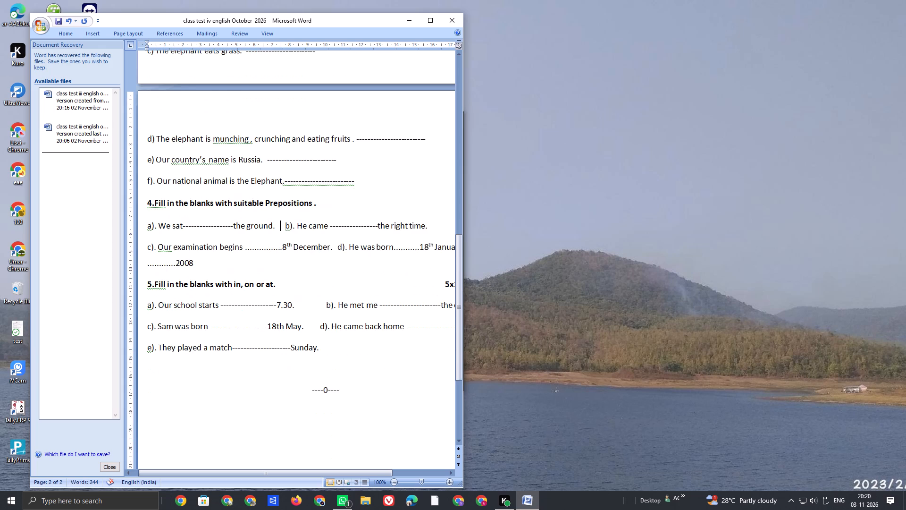
scroll(215, 348, "down", 12)
scroll(235, 353, "up", 7)
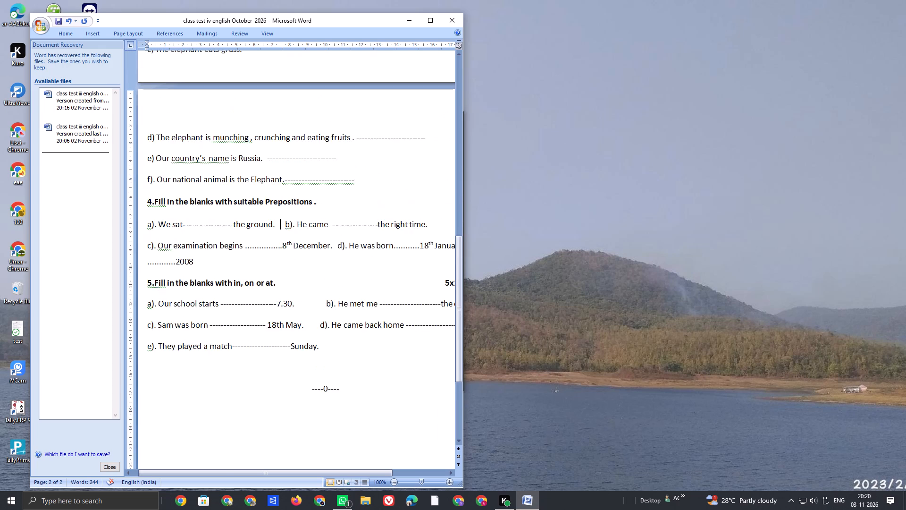
scroll(253, 345, "down", 2)
left_click(252, 385)
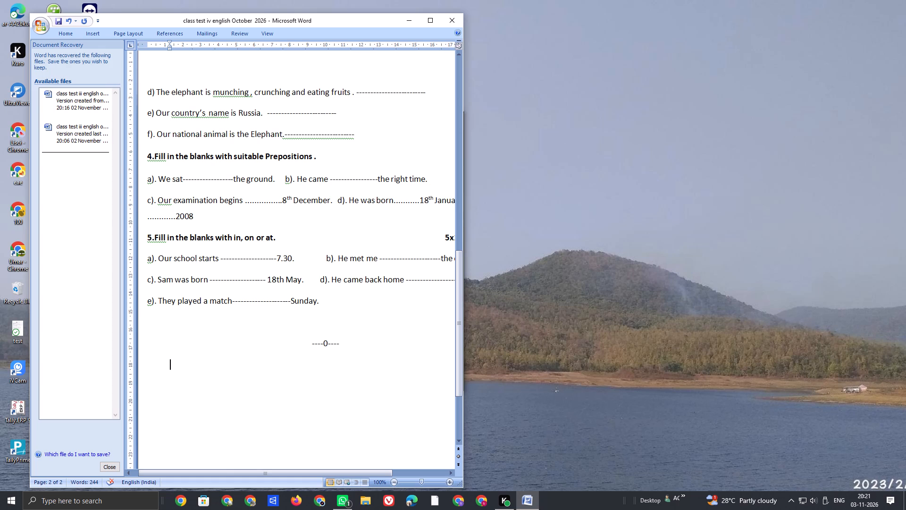
left_click_drag(234, 237, 274, 237)
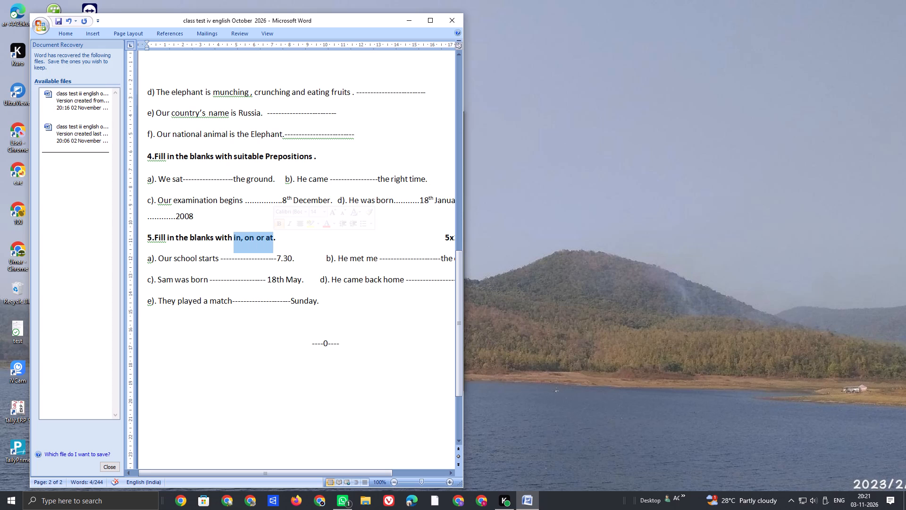
type("or")
key("space")
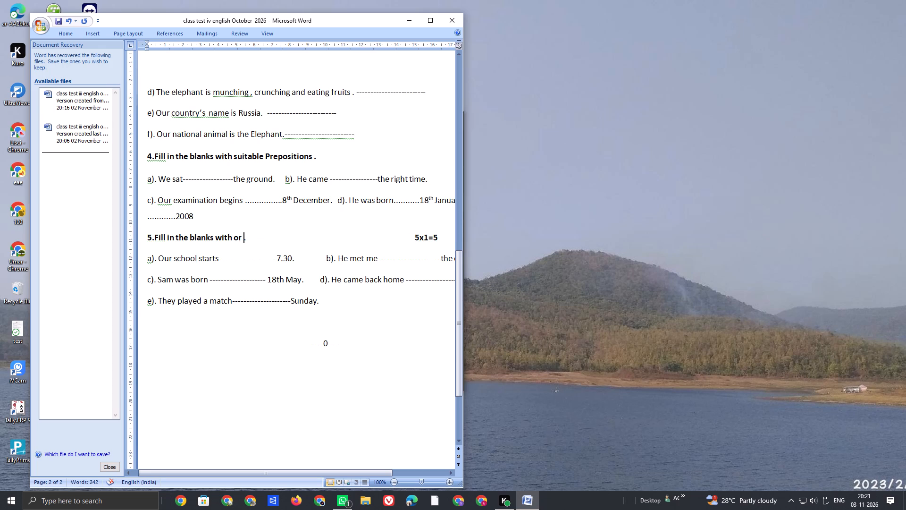
type(", because")
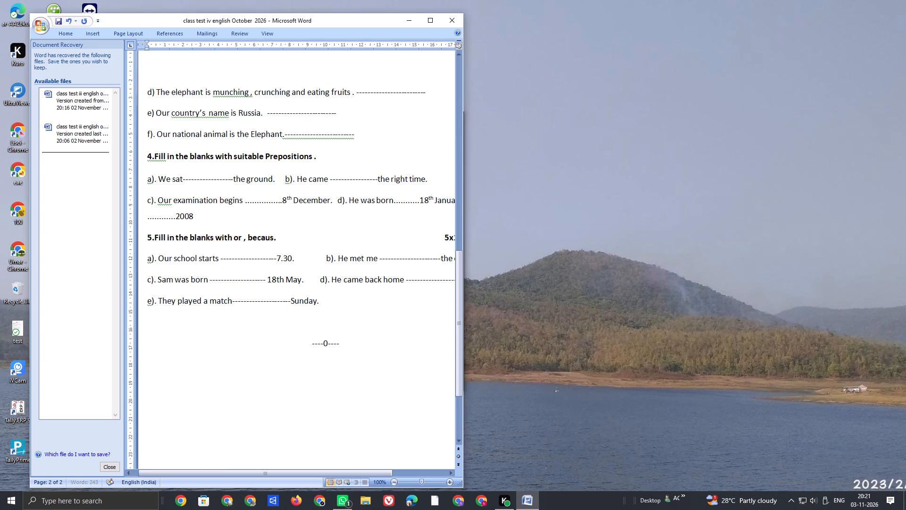
key("space")
key("comma")
key("space")
type("and")
key("space")
type("or")
key("space")
type("but")
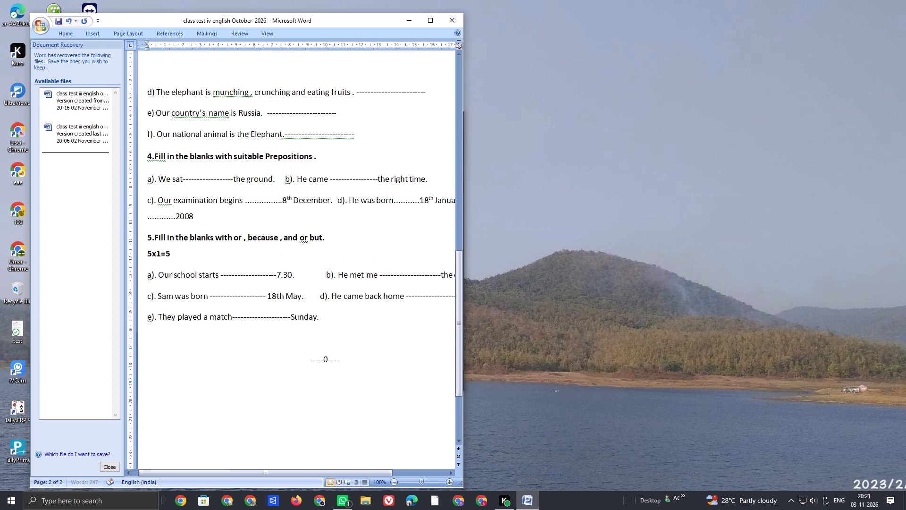
key("space")
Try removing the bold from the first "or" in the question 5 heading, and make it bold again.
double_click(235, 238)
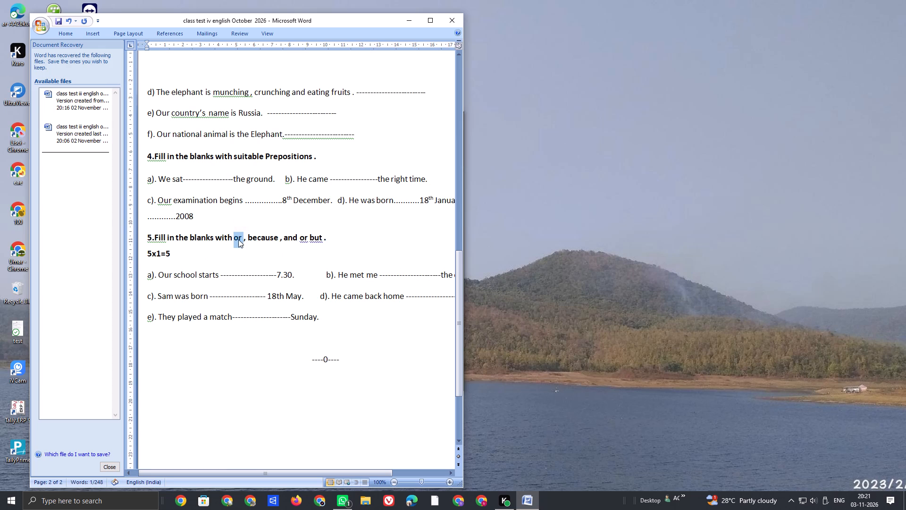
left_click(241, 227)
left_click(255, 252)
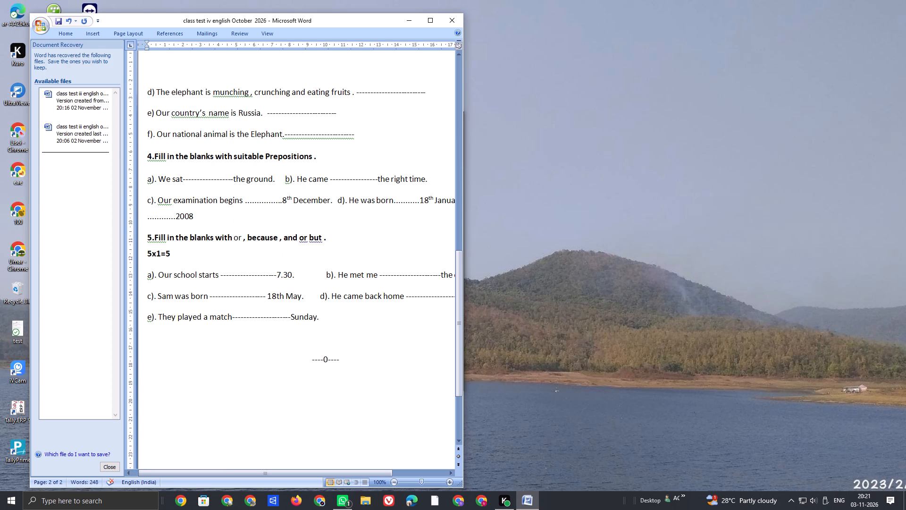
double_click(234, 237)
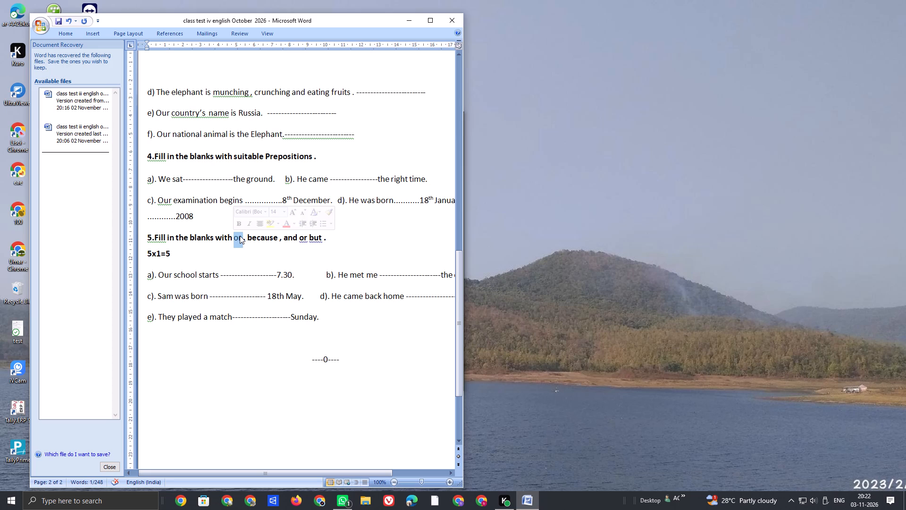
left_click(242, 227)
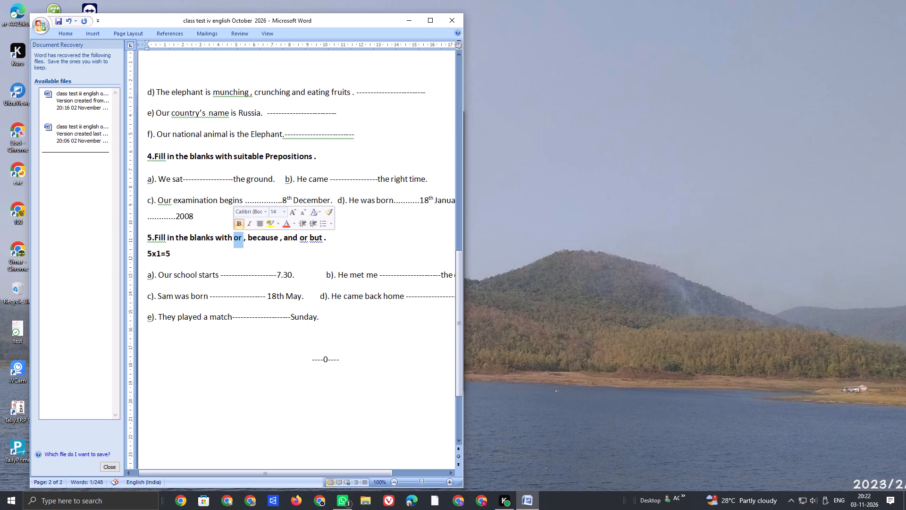
Remove the bold from the "or" before "but" in the question 5 heading.
double_click(300, 239)
left_click(308, 227)
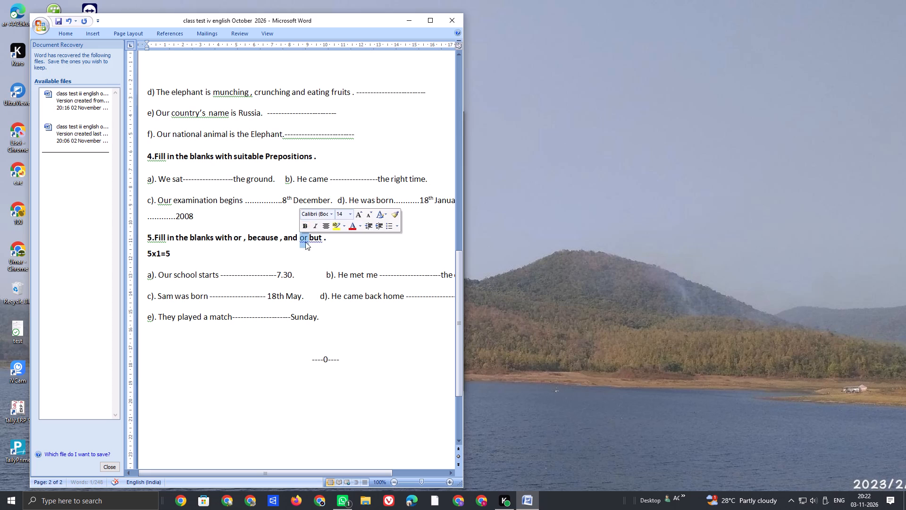
left_click(306, 259)
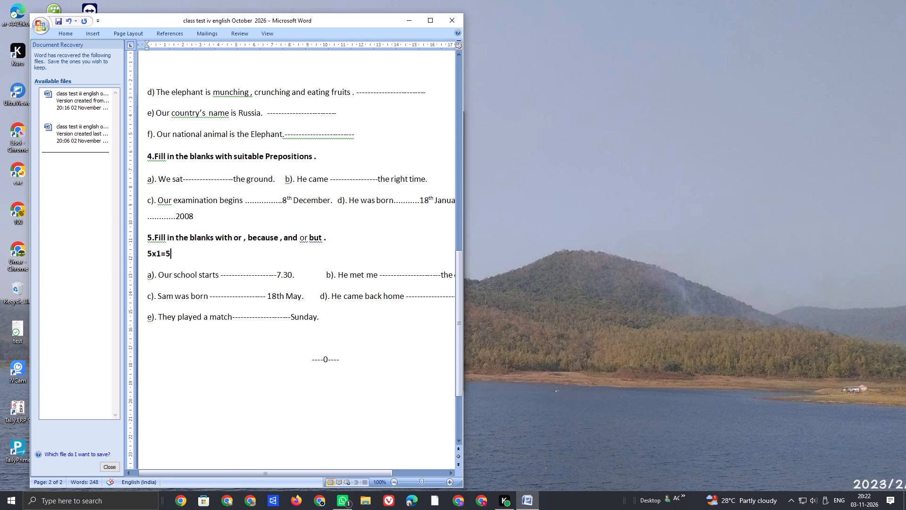
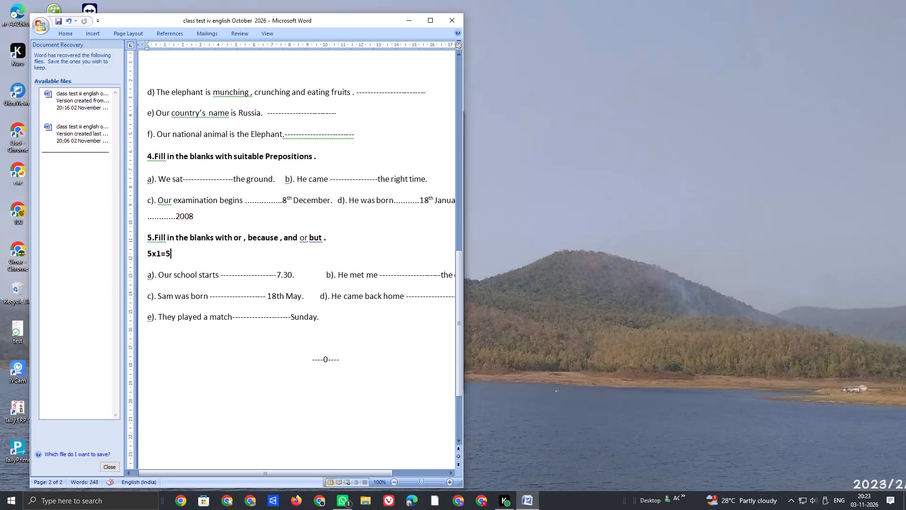
Replace "Our school starts" in question 5 a) with "He wants a pen".
scroll(240, 287, "down", 1)
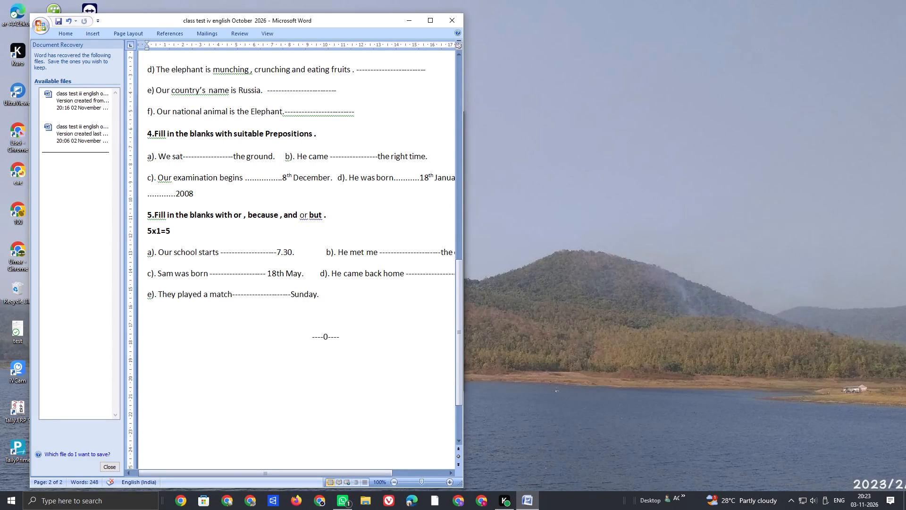
left_click_drag(159, 251, 215, 251)
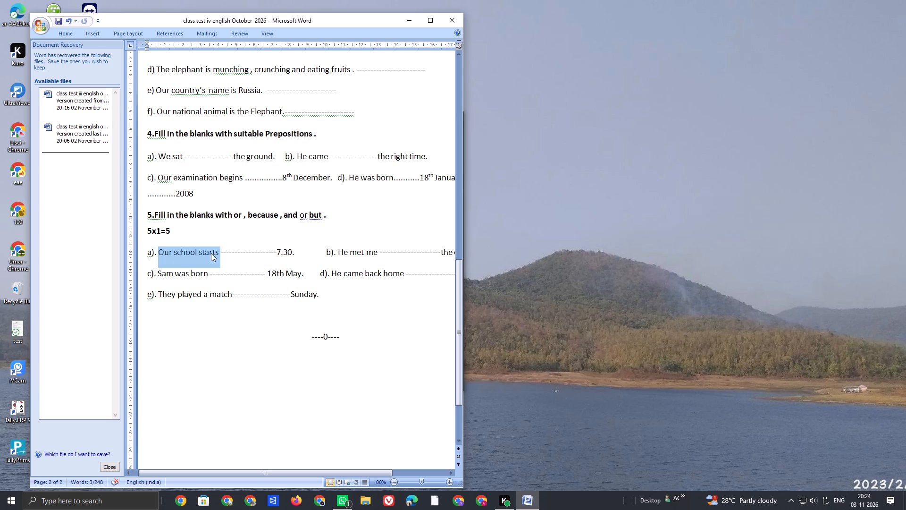
type("He wants a pen")
key("space")
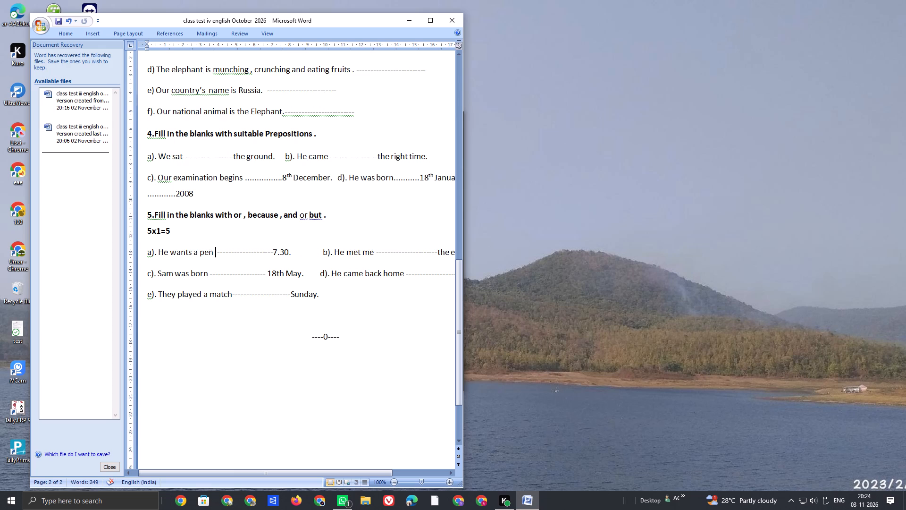
Shorten the dashed blank in question 5 a) and replace "7.30" after it with "pencil", keeping the full stop.
left_click_drag(249, 250, 265, 250)
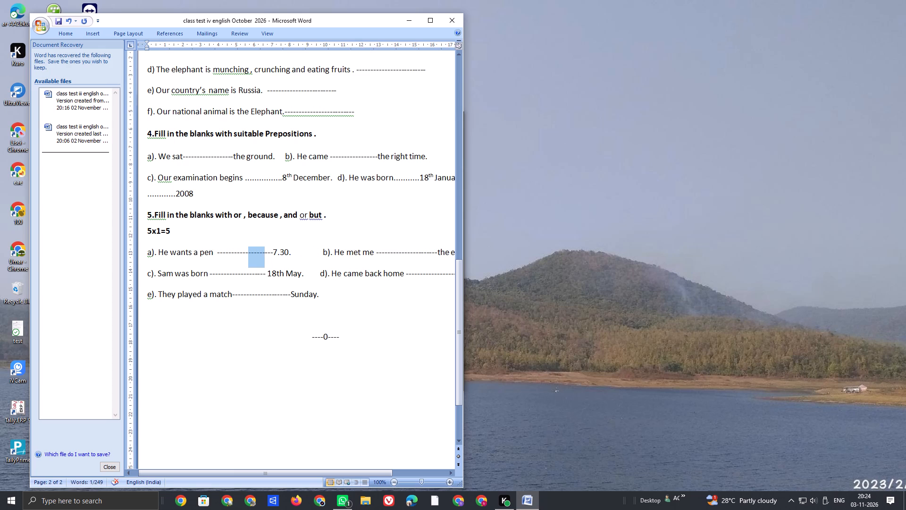
left_click(233, 267)
left_click_drag(260, 254, 288, 253)
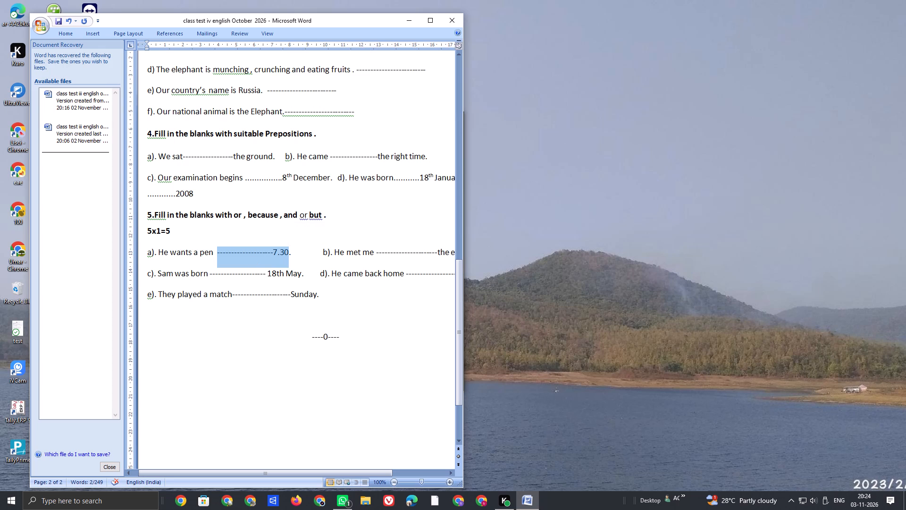
left_click(306, 259)
left_click_drag(260, 253, 295, 252)
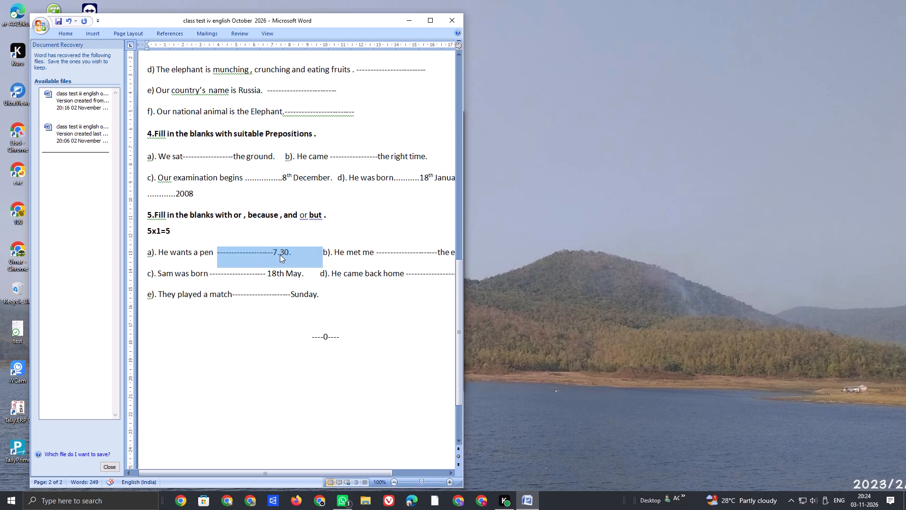
left_click(245, 269)
left_click(256, 255)
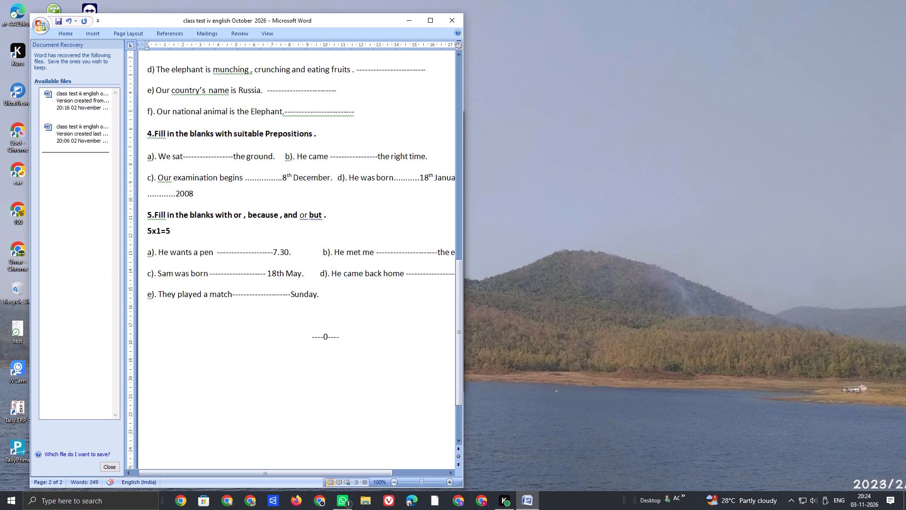
left_click_drag(290, 252, 246, 251)
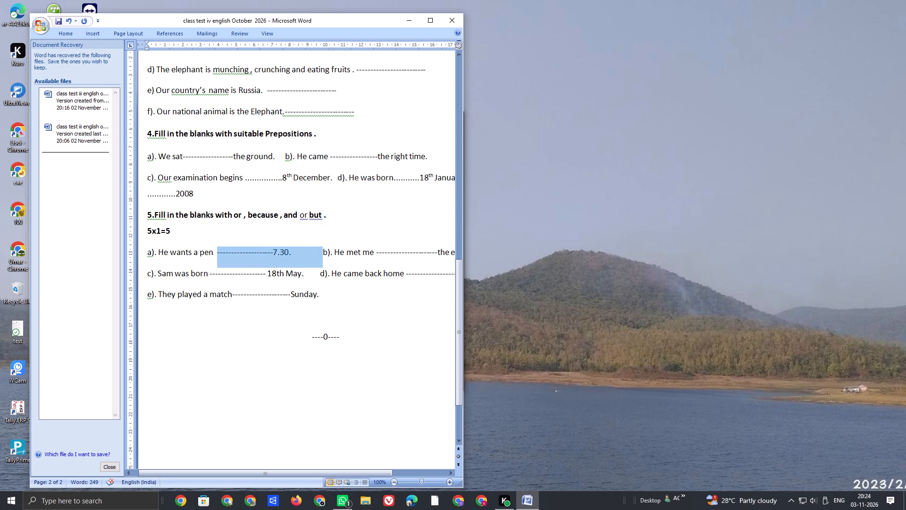
left_click_drag(246, 251, 280, 250)
left_click(262, 251)
left_click(287, 253)
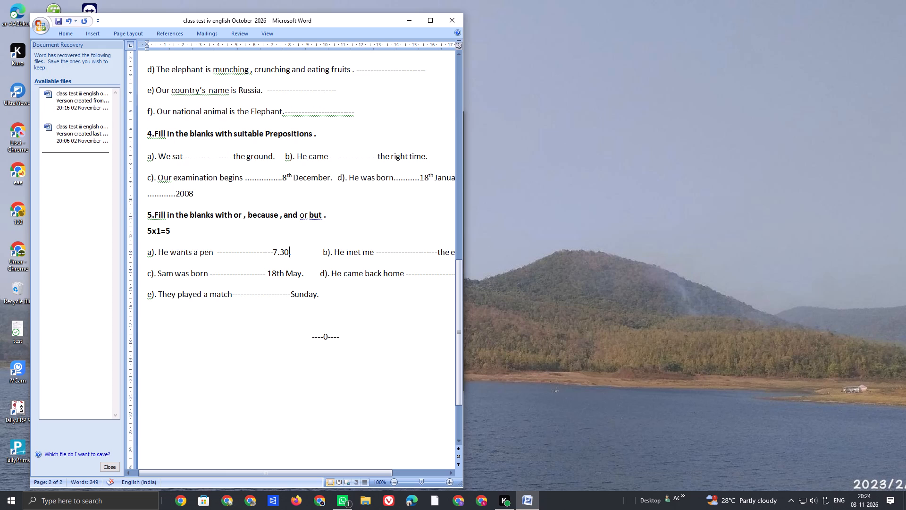
key("BackSpace")
key("BackSpace")
key("BackSpace")
key("BackSpace")
key("BackSpace")
key("BackSpace")
key("BackSpace")
key("BackSpace")
key("BackSpace")
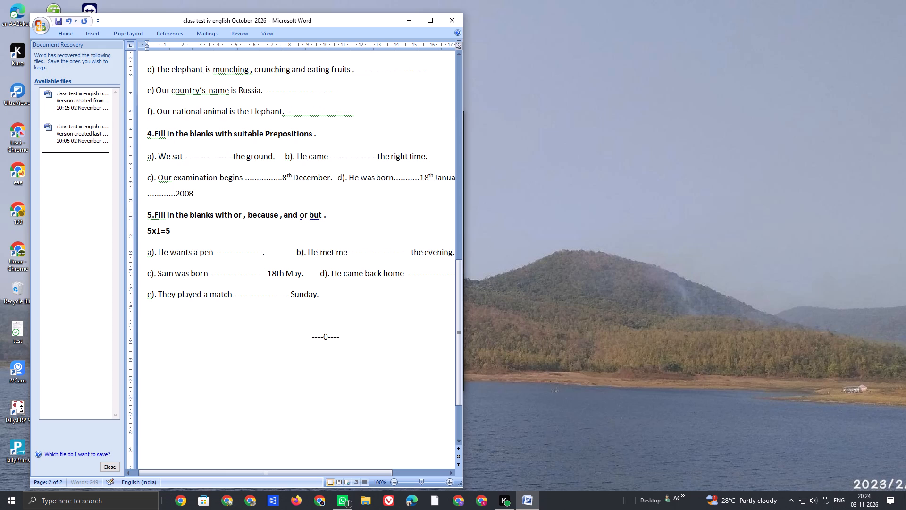
key("BackSpace")
key("BackSpace")
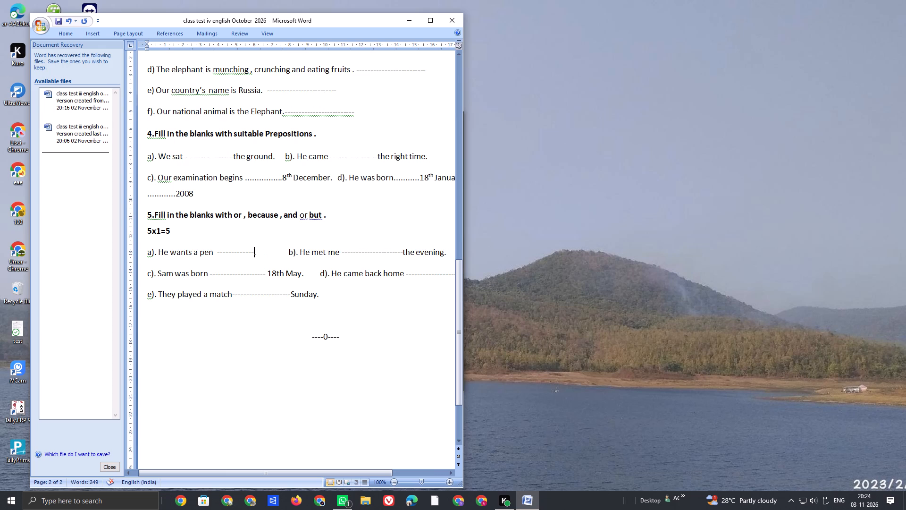
type("pencil")
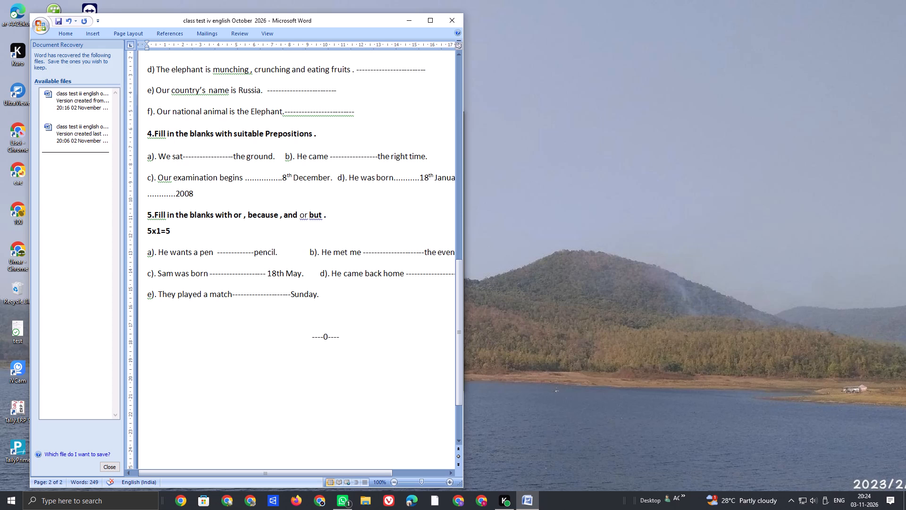
Delete the extra spaces between questions 5 a) and 5 b), leaving a small gap.
left_click(299, 255)
key("BackSpace")
key("BackSpace")
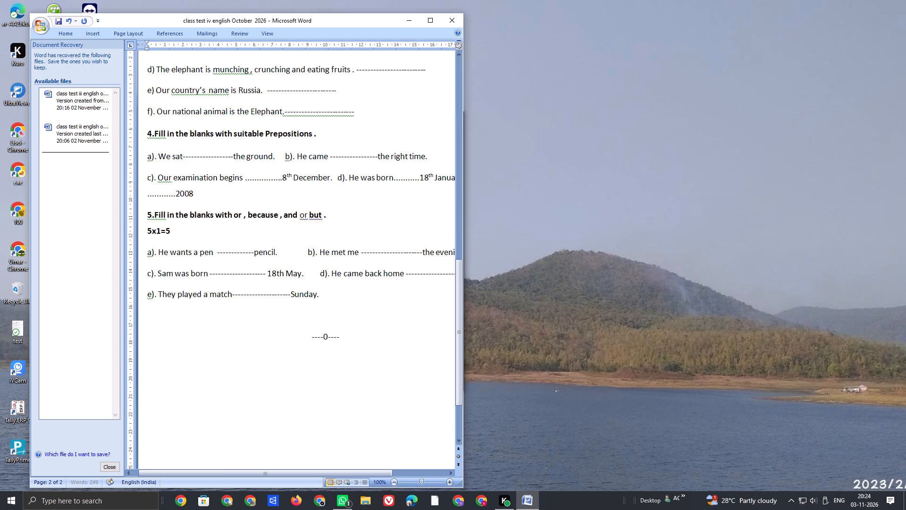
key("BackSpace")
key("BackSpace")
key("BackSpace")
key("BackSpace")
key("BackSpace")
key("BackSpace")
key("BackSpace")
key("BackSpace")
key("BackSpace")
key("BackSpace")
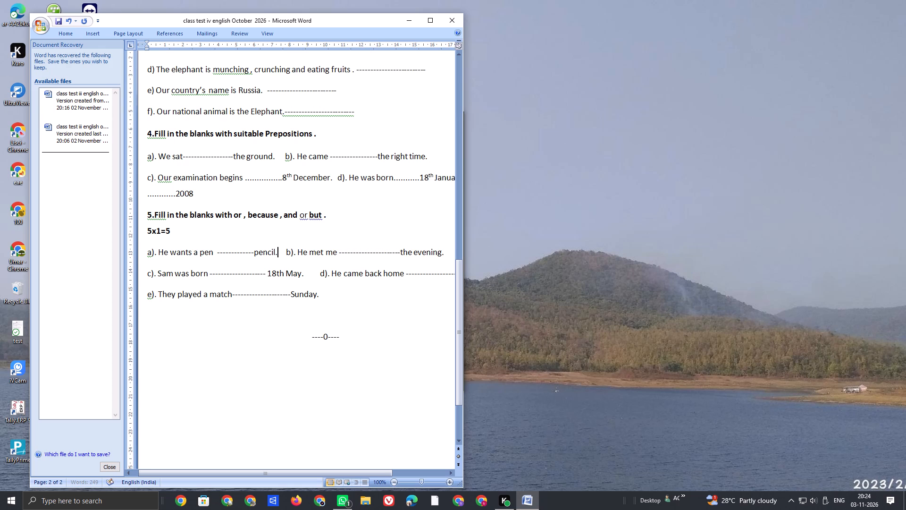
Replace "He met me" in question 5 b) with "Trust in God".
left_click_drag(297, 252, 326, 252)
left_click_drag(326, 252, 332, 254)
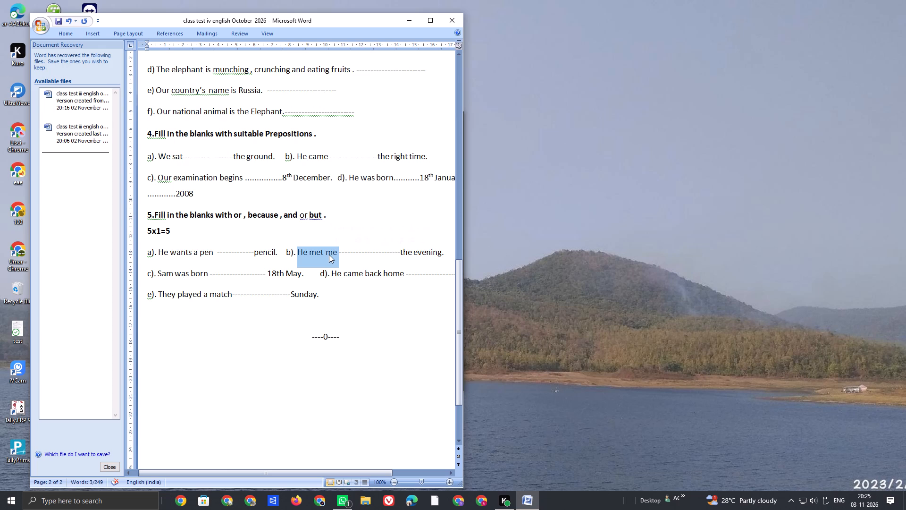
type("Trust")
key("space")
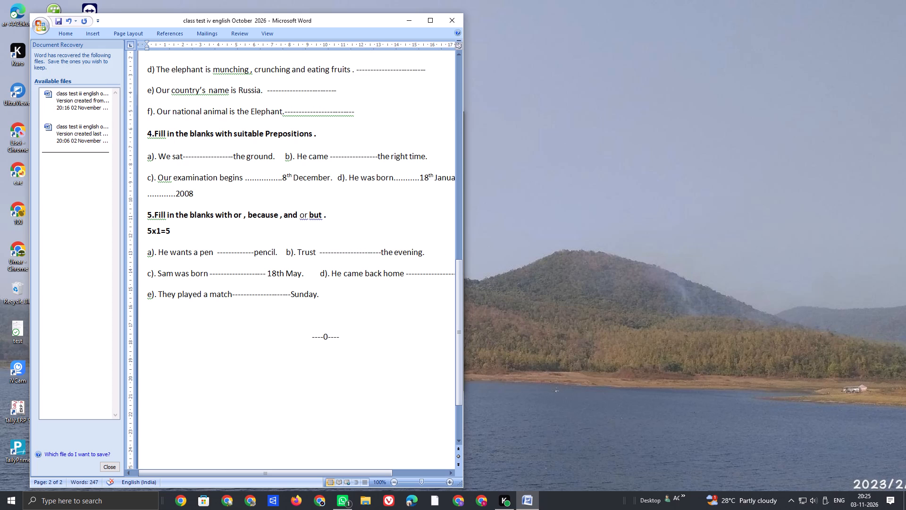
type("in")
key("space")
type("God")
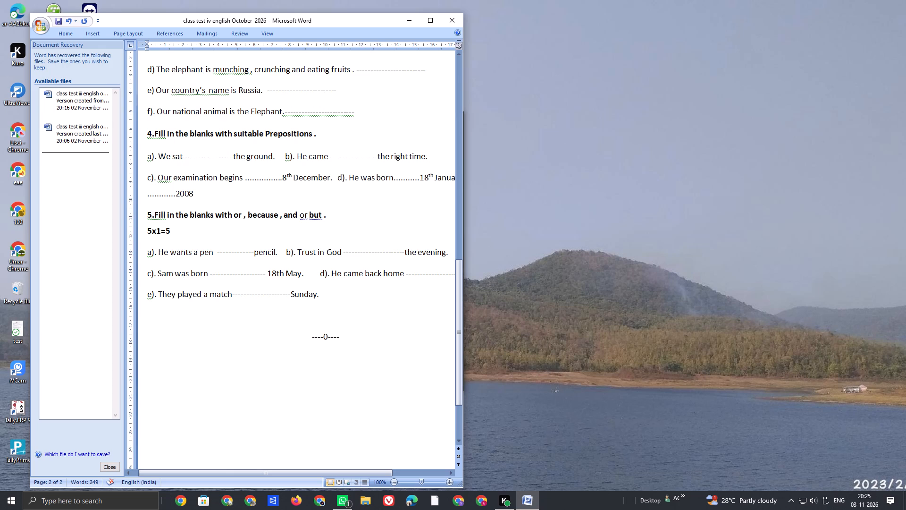
Shorten the dashed blank in question 5 b) and replace "the evening" with "do the right", keeping the full stop.
left_click_drag(396, 251, 425, 251)
left_click_drag(409, 222, 413, 225)
left_click(446, 256)
key("BackSpace")
key("BackSpace")
key("BackSpace")
key("BackSpace")
key("BackSpace")
key("BackSpace")
key("BackSpace")
key("BackSpace")
key("BackSpace")
key("BackSpace")
key("BackSpace")
key("BackSpace")
key("BackSpace")
key("BackSpace")
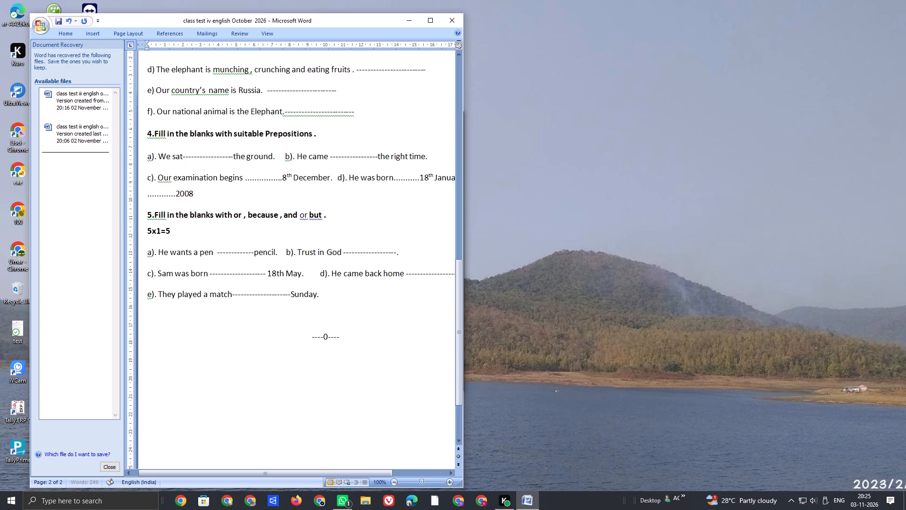
key("BackSpace")
key("BackSpace")
key("BackSpace")
type("do")
key("space")
type("the")
key("space")
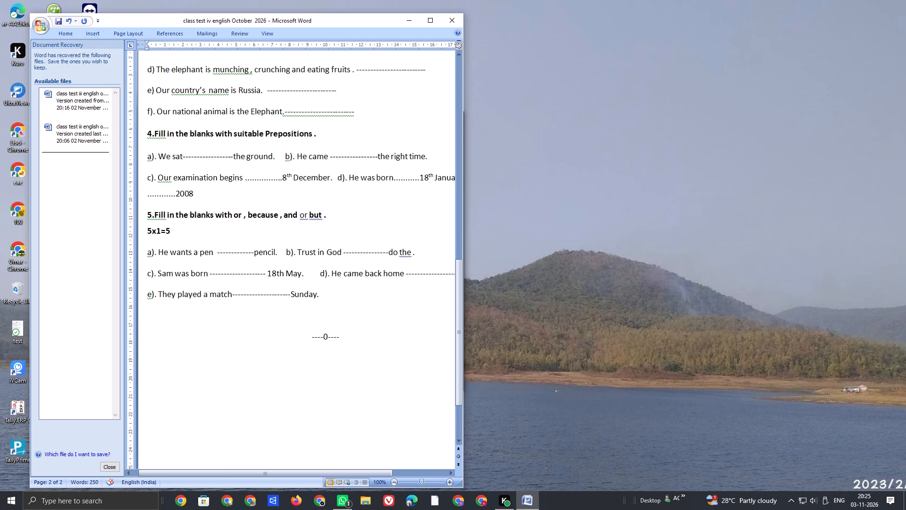
type("right")
Replace "Sam was born" in question 5 c) with "I like games," including the comma.
left_click_drag(160, 272, 176, 272)
left_click(207, 280)
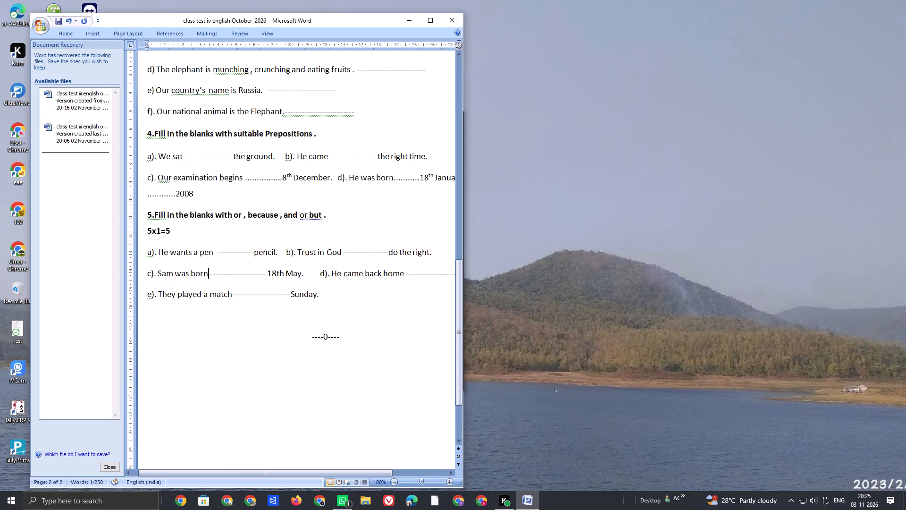
left_click_drag(207, 274, 165, 269)
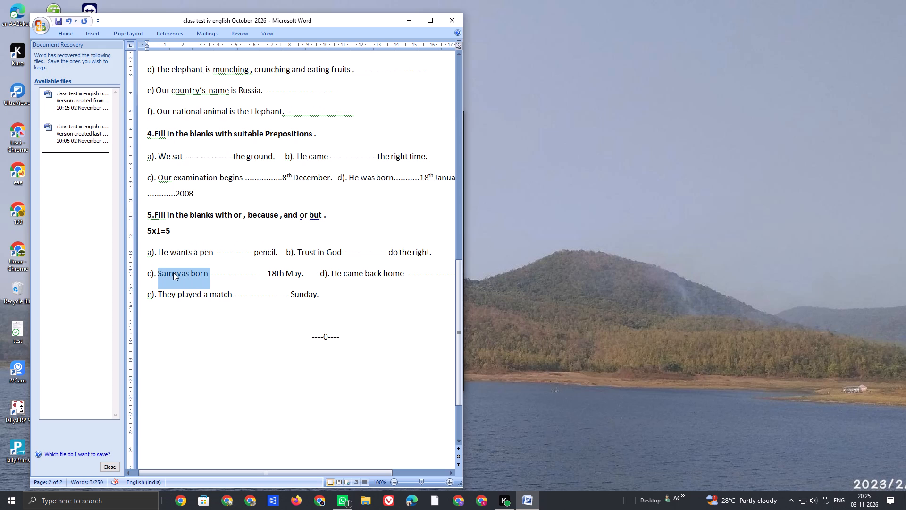
type("I")
key("space")
type("like")
key("space")
type("games")
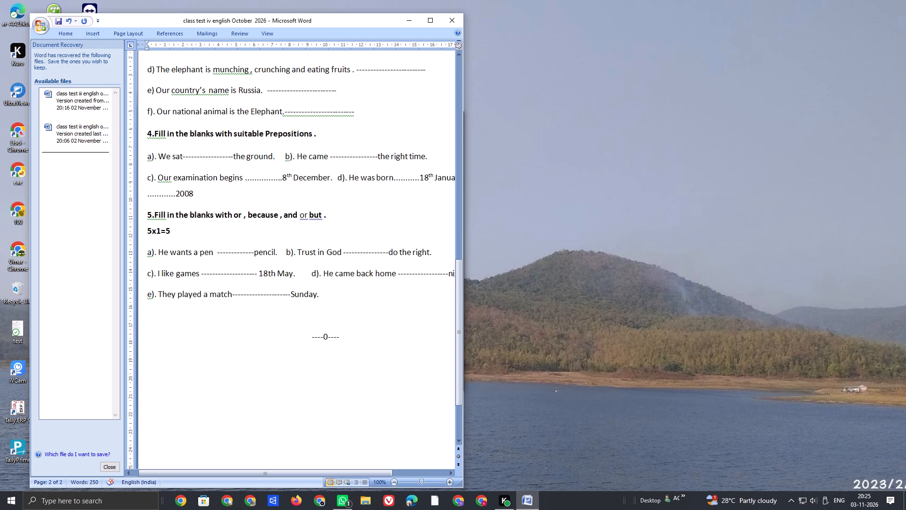
key("space")
key("BackSpace")
key("comma")
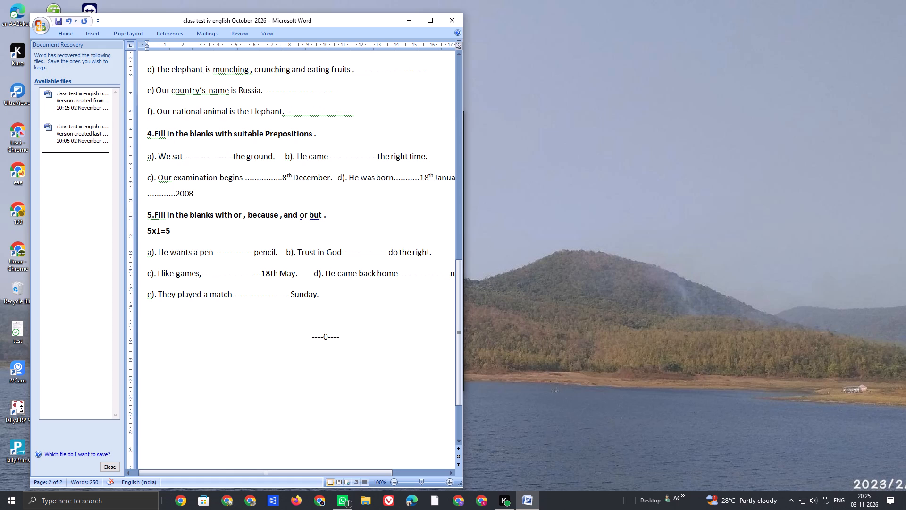
Shorten the dashed blank in question 5 c) and replace "18th May" with "my brothers", keeping the full stop.
left_click(297, 273)
left_click(294, 277)
key("BackSpace")
key("BackSpace")
key("BackSpace")
key("BackSpace")
key("BackSpace")
key("BackSpace")
key("BackSpace")
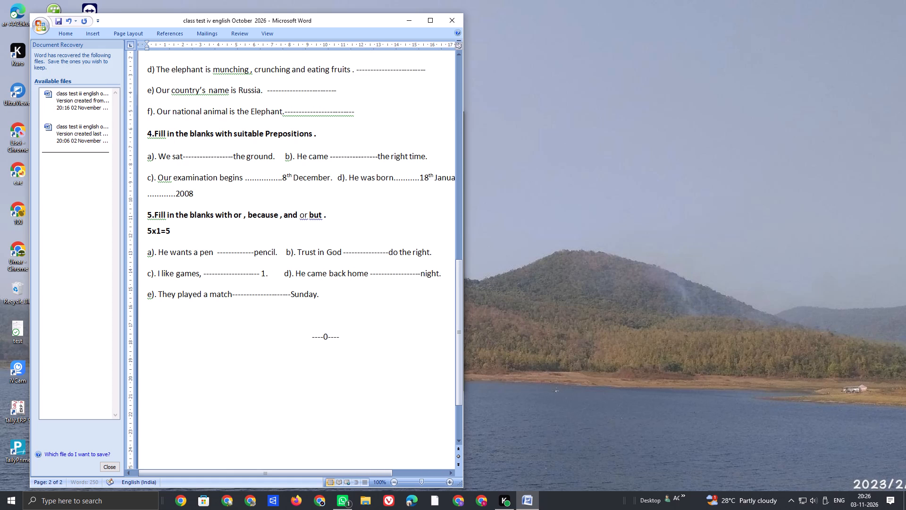
key("BackSpace")
key("BackSpace")
key("BackSpace")
key("BackSpace")
key("BackSpace")
key("BackSpace")
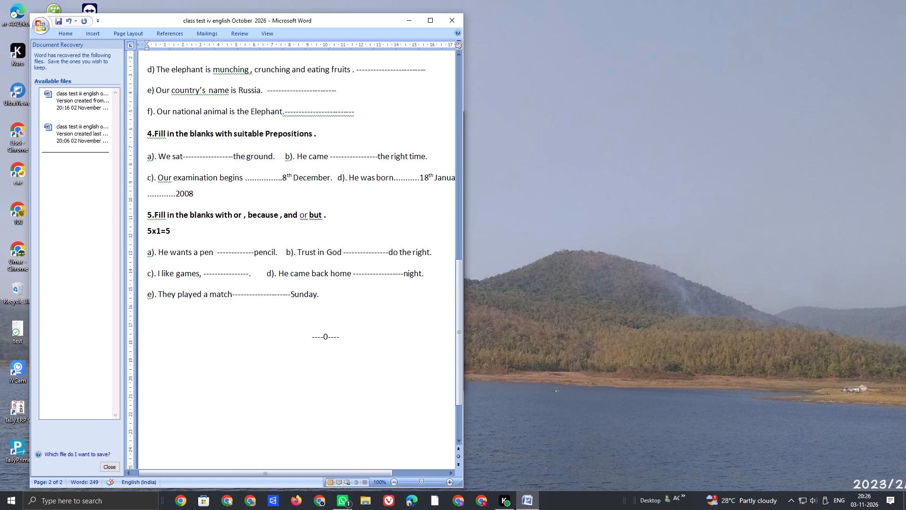
type("my brothers")
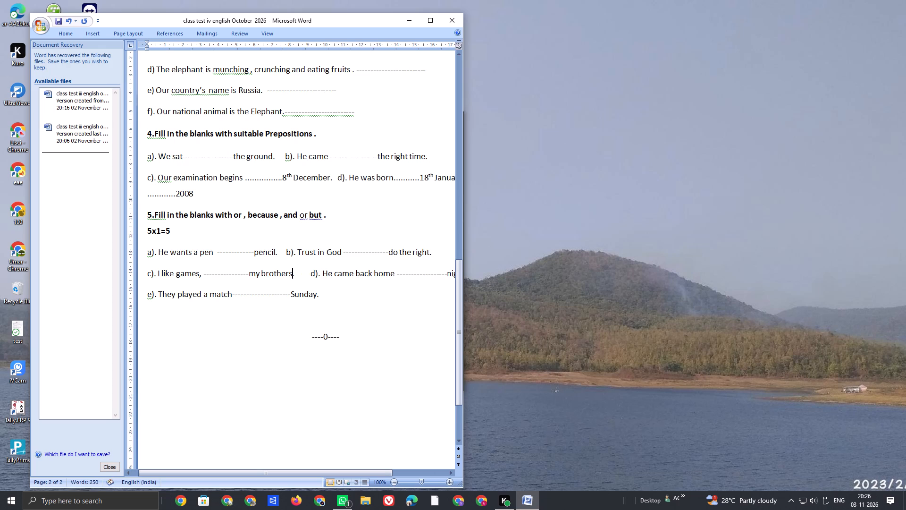
Rewrite the ending of question 5 c) after the blank as "my brother likies reading", keeping the full stop.
key("BackSpace")
key("BackSpace")
key("BackSpace")
key("BackSpace")
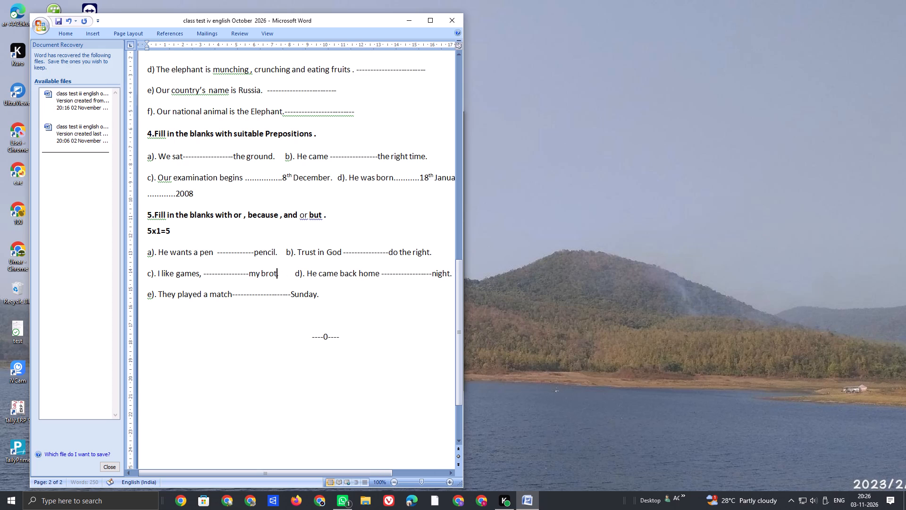
key("BackSpace")
key("BackSpace")
key("BackSpace")
key("BackSpace")
key("space")
type("brot")
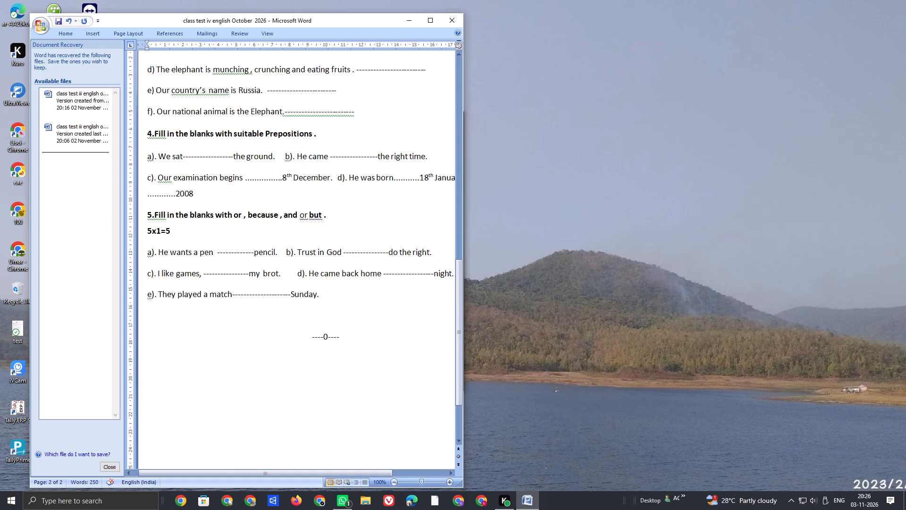
type("her likies")
key("space")
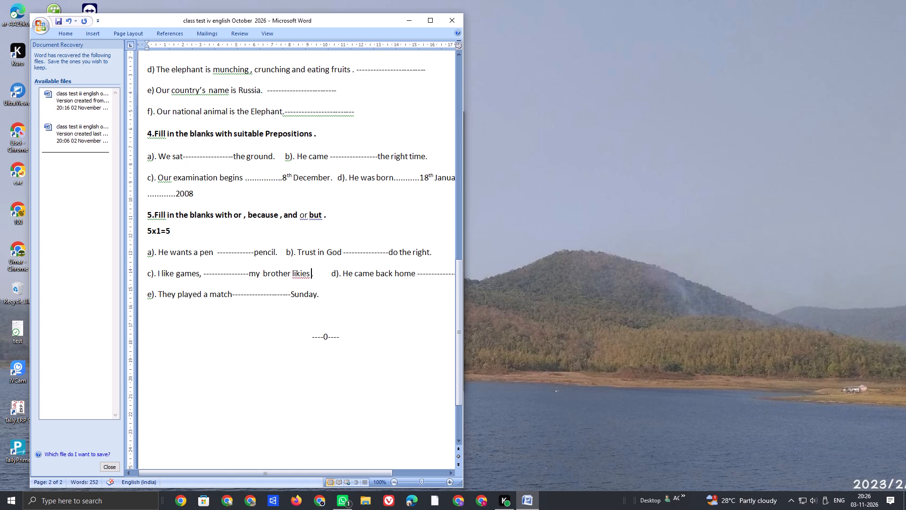
type("reading")
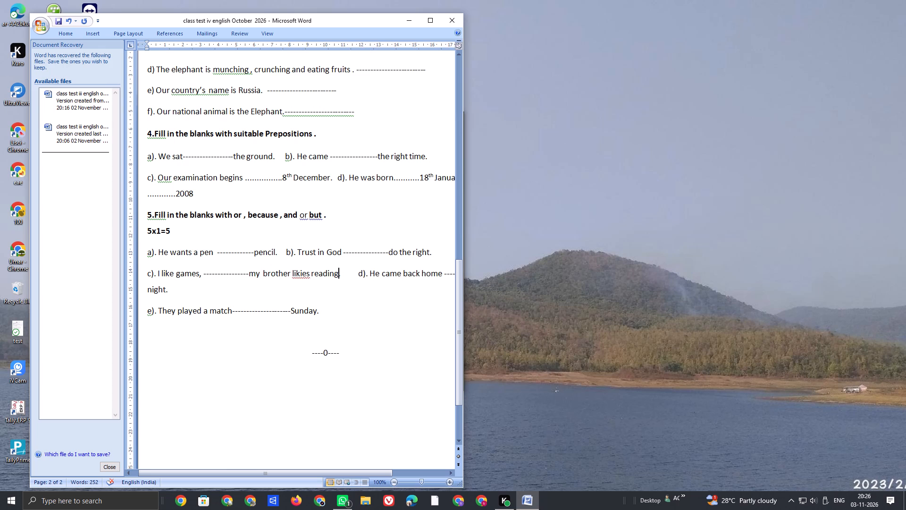
Correct the misspelled verb "likies" to "likes" in question 5 c), leaving a space before "reading".
left_click(309, 279)
key("BackSpace")
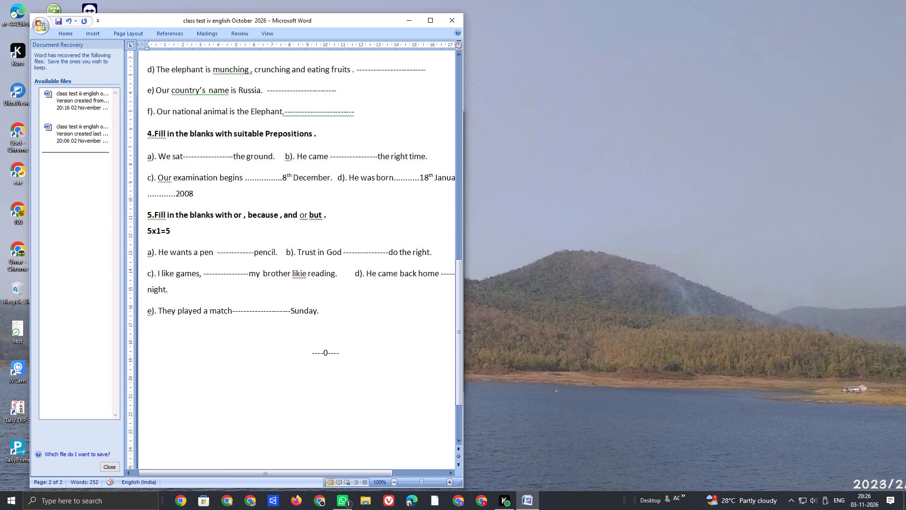
key("BackSpace")
key("BackSpace")
key("e")
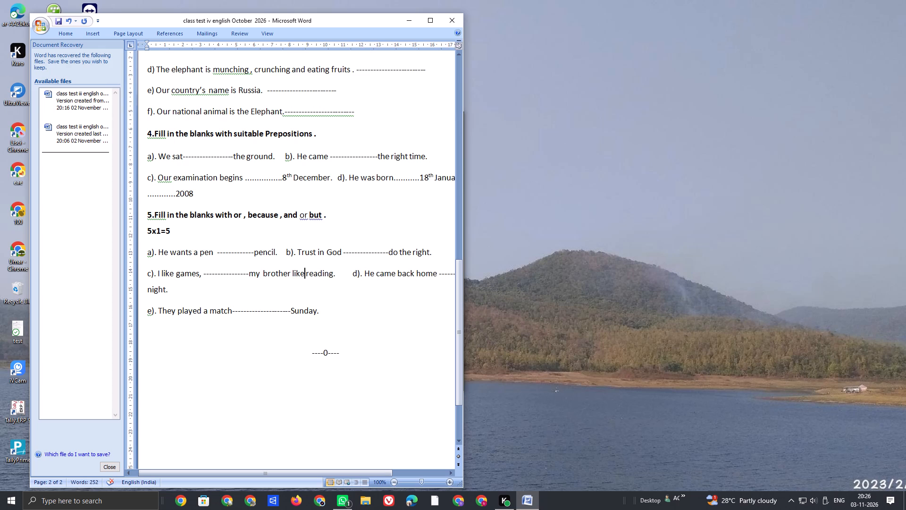
key("s")
key("space")
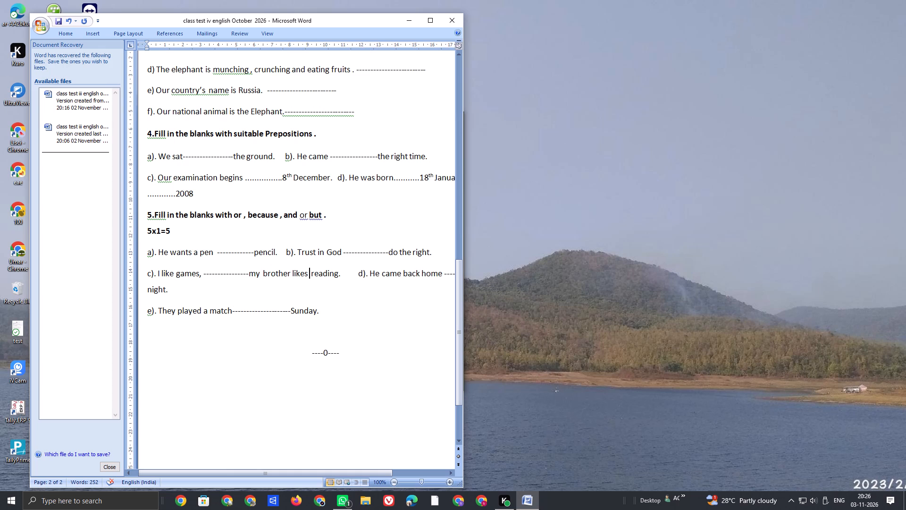
Remove the extra spaces between the end of question 5 c) and the label d) on the same line.
left_click(352, 276)
key("BackSpace")
key("BackSpace")
key("BackSpace")
key("BackSpace")
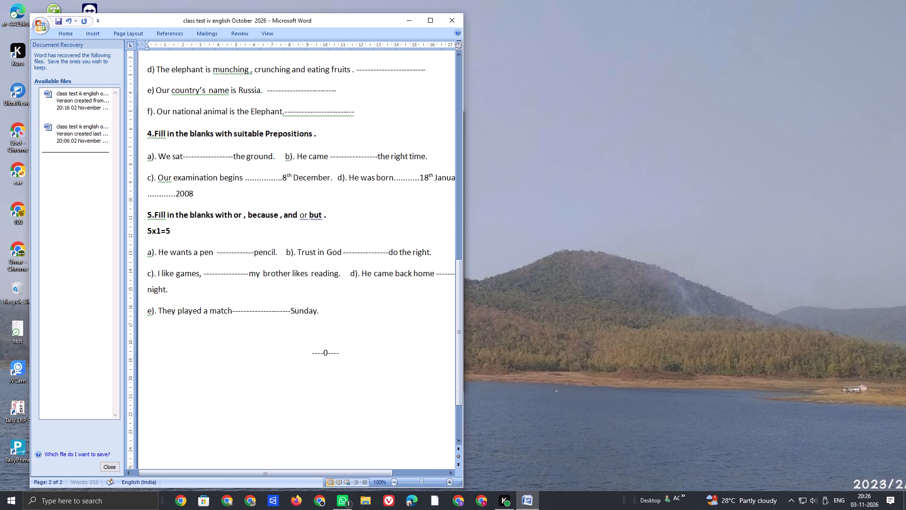
key("BackSpace")
left_click(348, 274)
key("BackSpace")
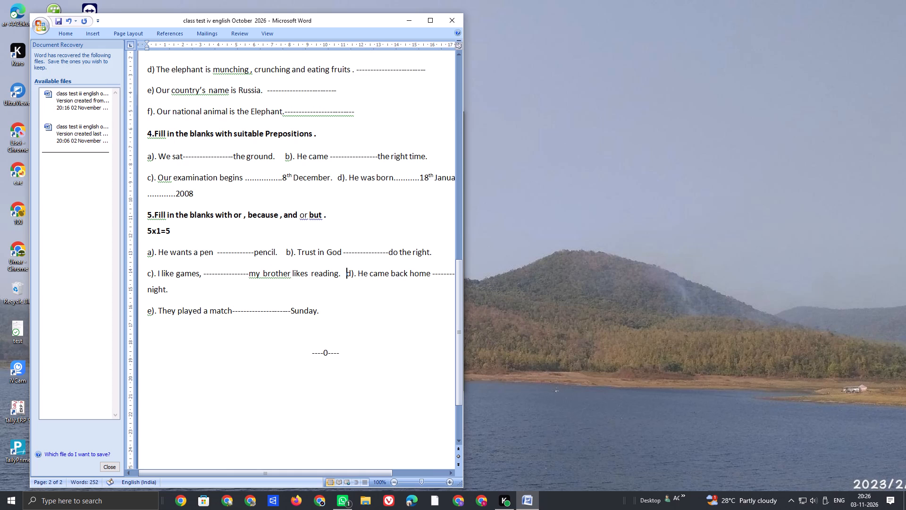
Select the phrase "He came back home" in question 5 d).
left_click_drag(360, 273, 405, 272)
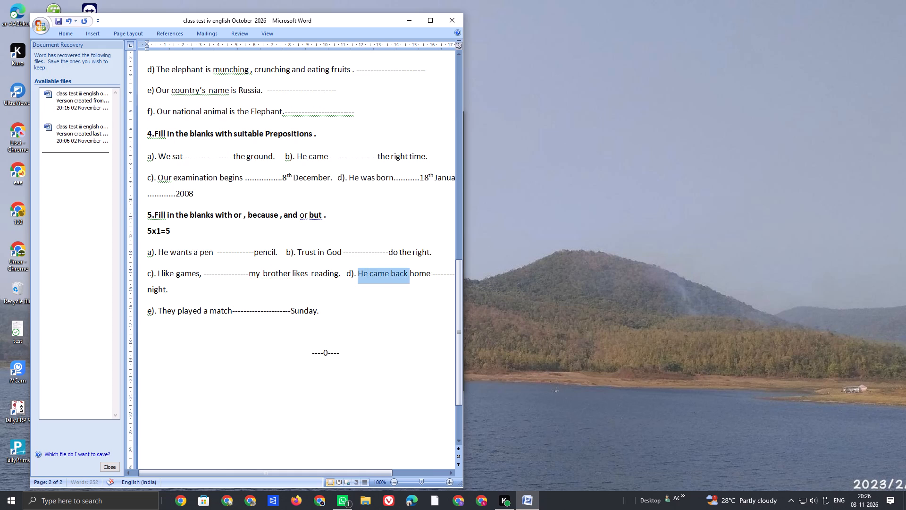
left_click_drag(405, 272, 416, 273)
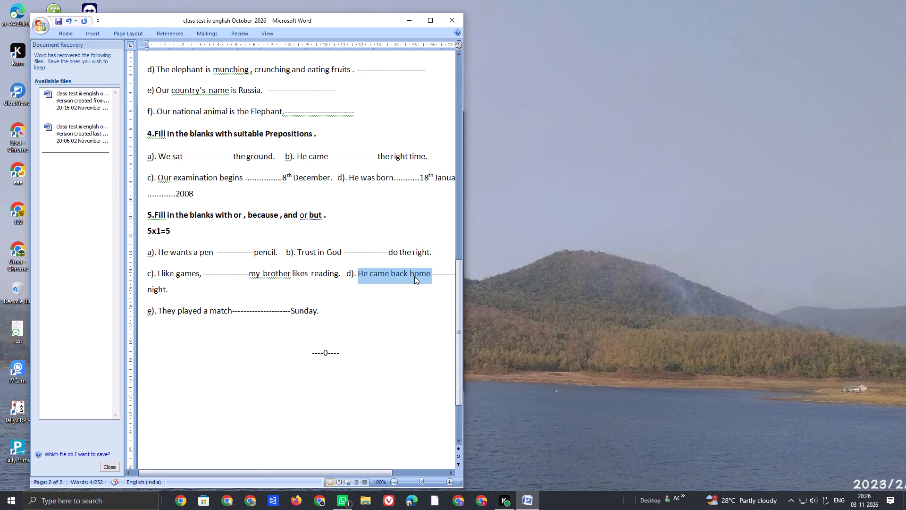
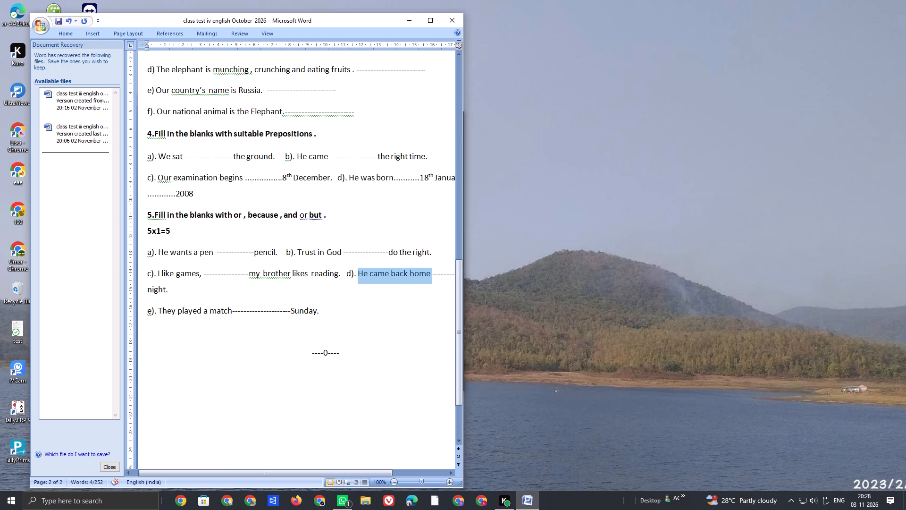
Replace the selected phrase in question 5 d) with "He missed the train", leaving a space before the blank.
type("He")
key("space")
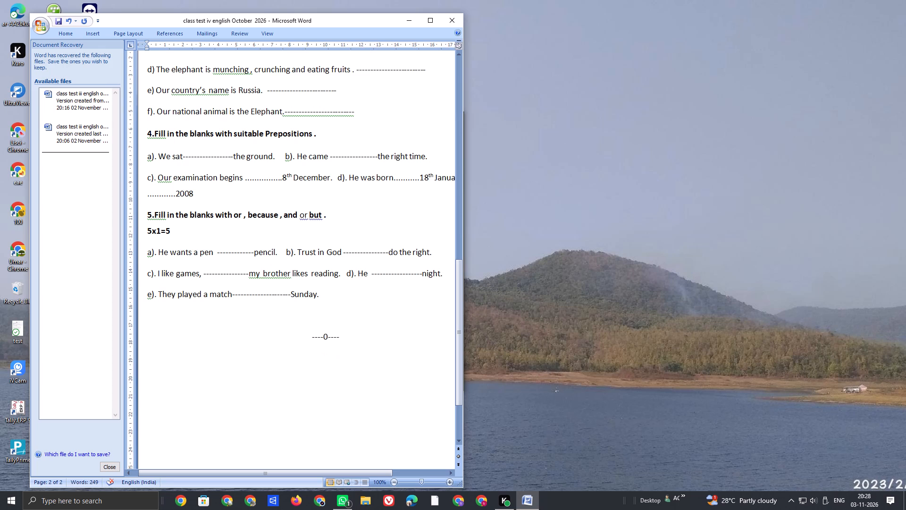
type("missie")
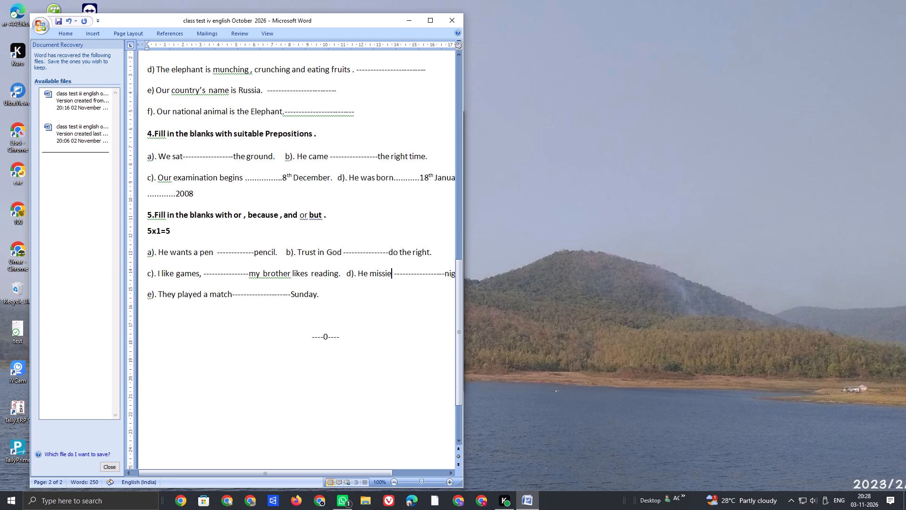
key("BackSpace")
key("BackSpace")
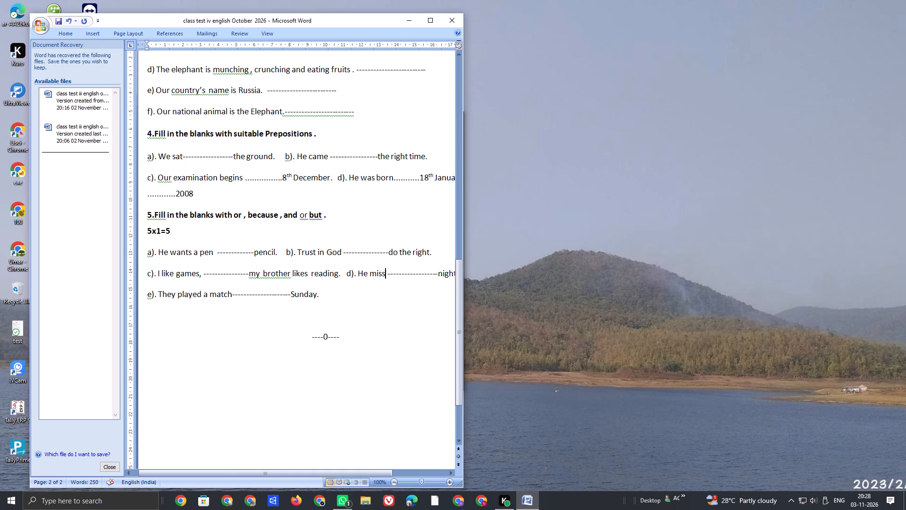
type("ed")
key("space")
type("the tr")
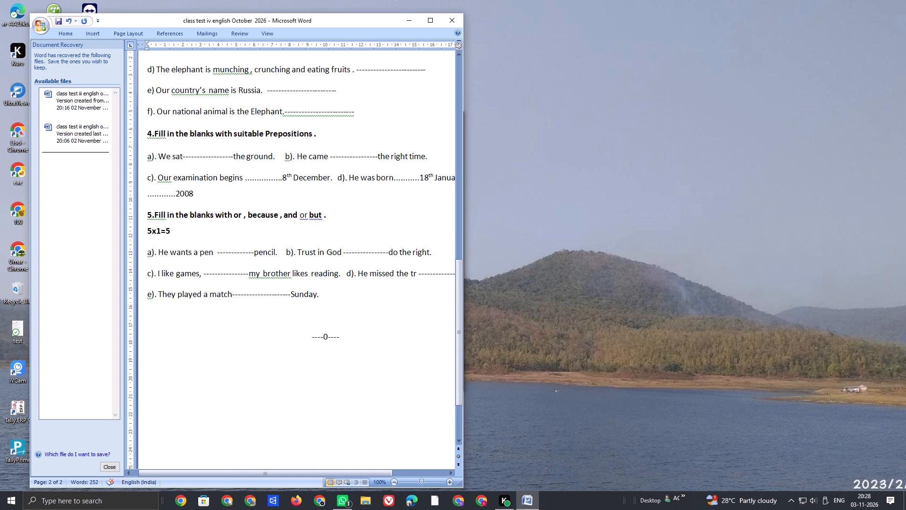
type("ain")
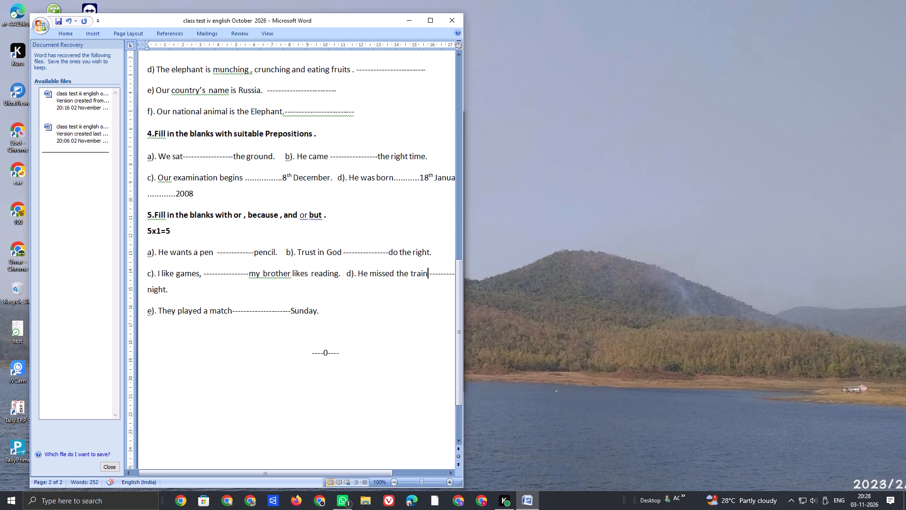
key("space")
Shorten the dashed blank in question 5 d) by four dashes, removing them from its end before "night".
left_click(432, 23)
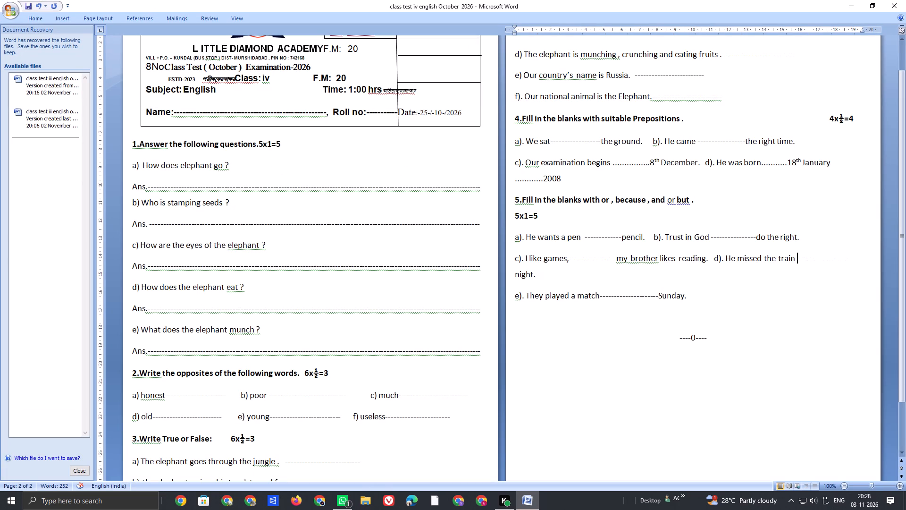
left_click(841, 258)
key("Right")
key("Right")
key("Right")
key("Right")
left_click_drag(876, 253, 872, 262)
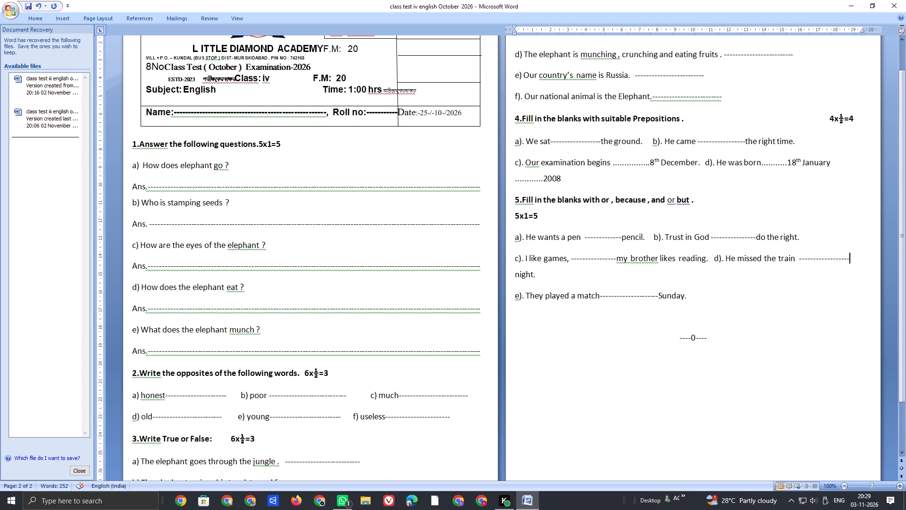
key("BackSpace")
key("BackSpace")
key("BackSpace")
key("BackSpace")
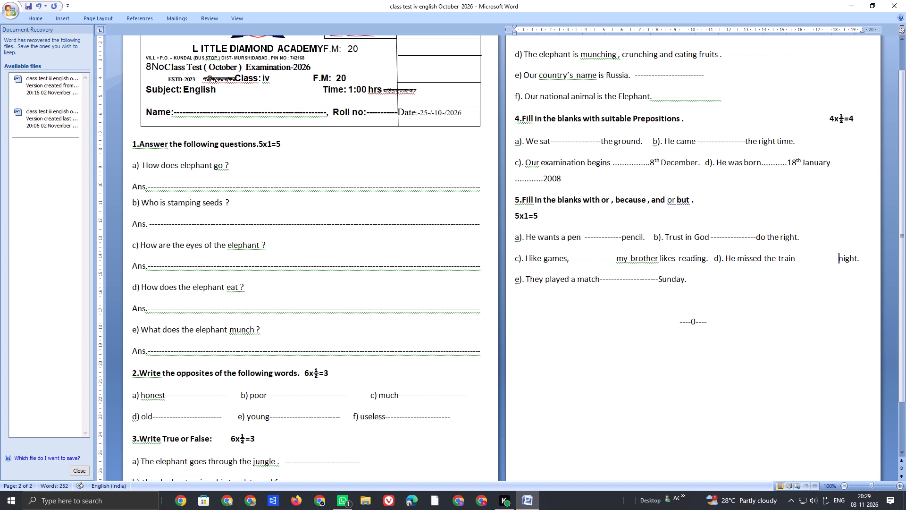
Replace the ending "night." in question 5 d) with "he was late.", trimming one more dash and leaving a space after the blank.
left_click(859, 260)
key("BackSpace")
key("BackSpace")
key("BackSpace")
key("BackSpace")
key("BackSpace")
key("BackSpace")
key("BackSpace")
type("he")
key("space")
type("was late")
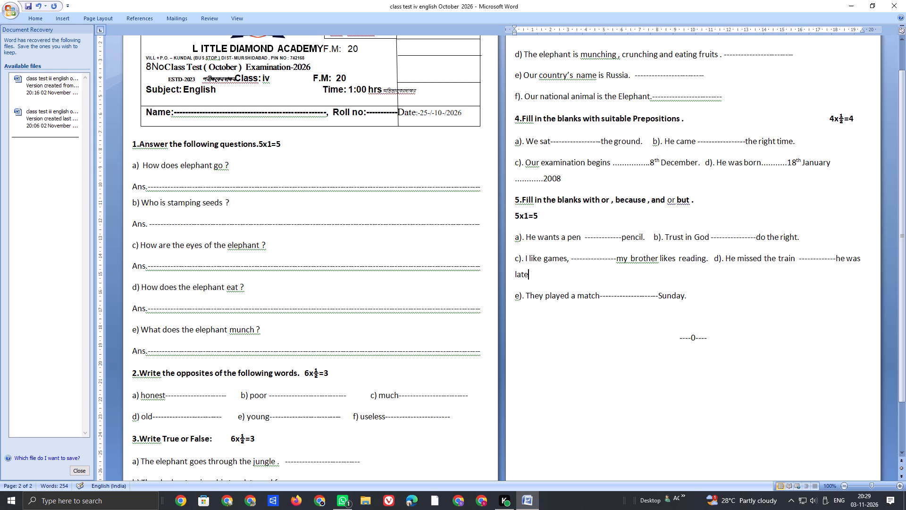
key("period")
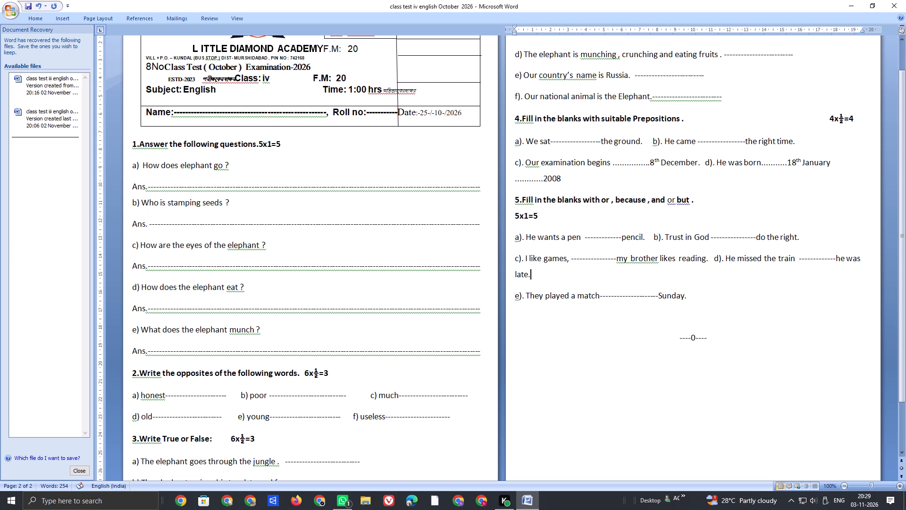
left_click(837, 260)
key("space")
Replace "They played a match" in question 5 e) with "She beautiful", leaving a space before the blank.
double_click(720, 0)
scroll(285, 312, "down", 5)
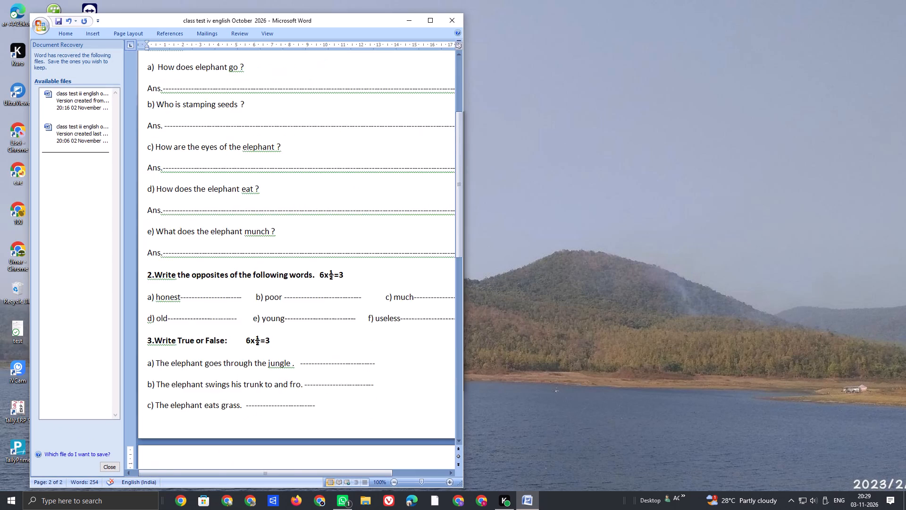
scroll(285, 324, "down", 20)
scroll(285, 324, "down", 2)
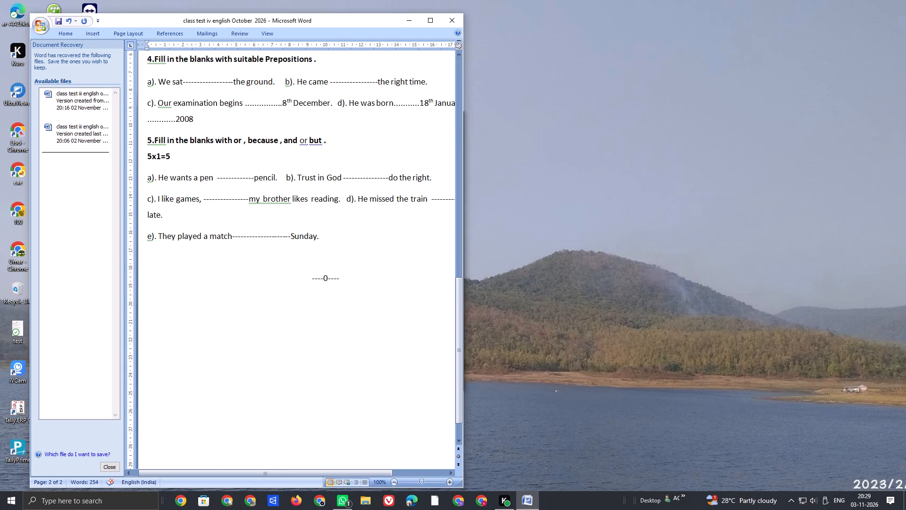
left_click_drag(158, 237, 298, 234)
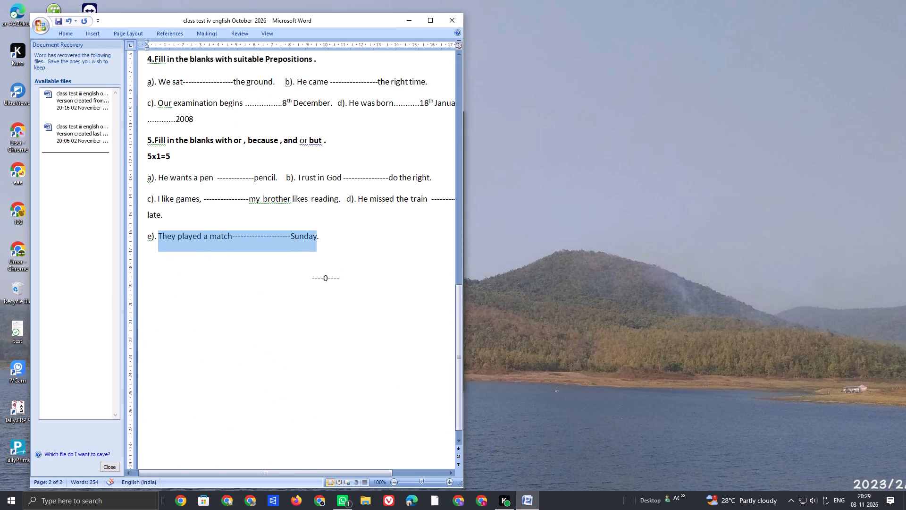
left_click_drag(298, 234, 232, 237)
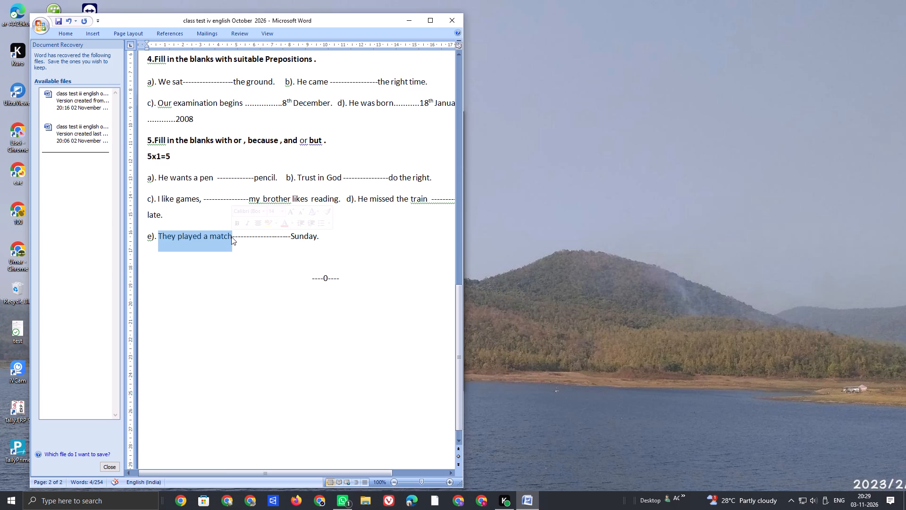
type("Dh")
key("BackSpace")
key("BackSpace")
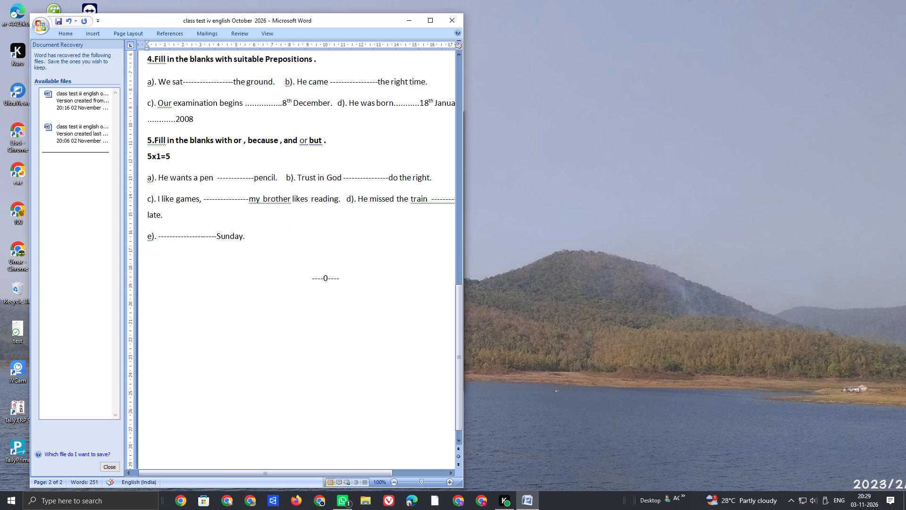
type("SHE")
key("space")
key("BackSpace")
key("BackSpace")
key("BackSpace")
type("he b")
type("eas")
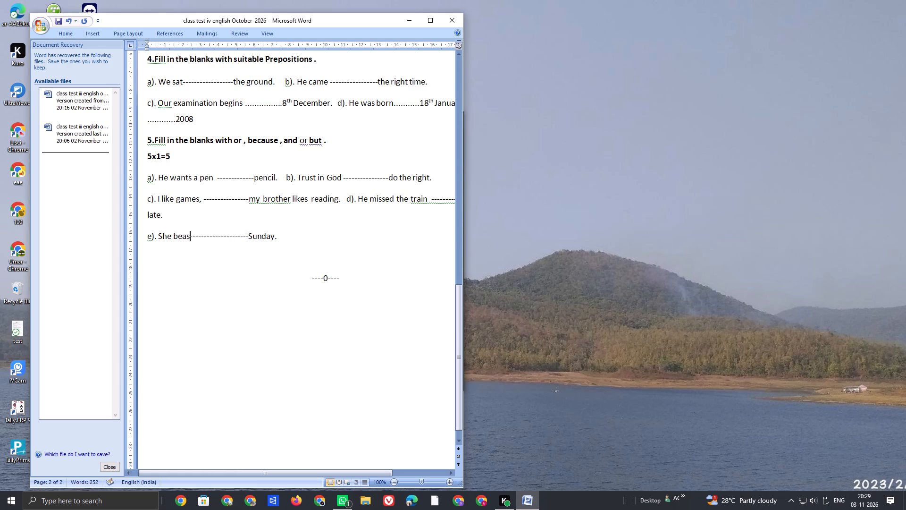
key("BackSpace")
type("ut")
type("iful")
key("space")
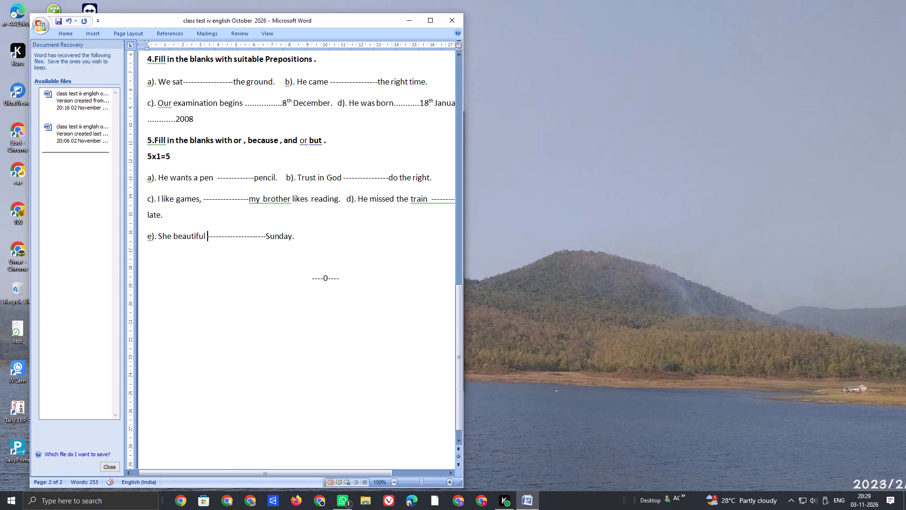
Insert the word "is" between "She" and "beautiful" in question 5 e).
key("Left")
key("Left")
key("Left")
key("Left")
key("Left")
key("Left")
key("Left")
key("Left")
key("Left")
key("Left")
key("Left")
key("space")
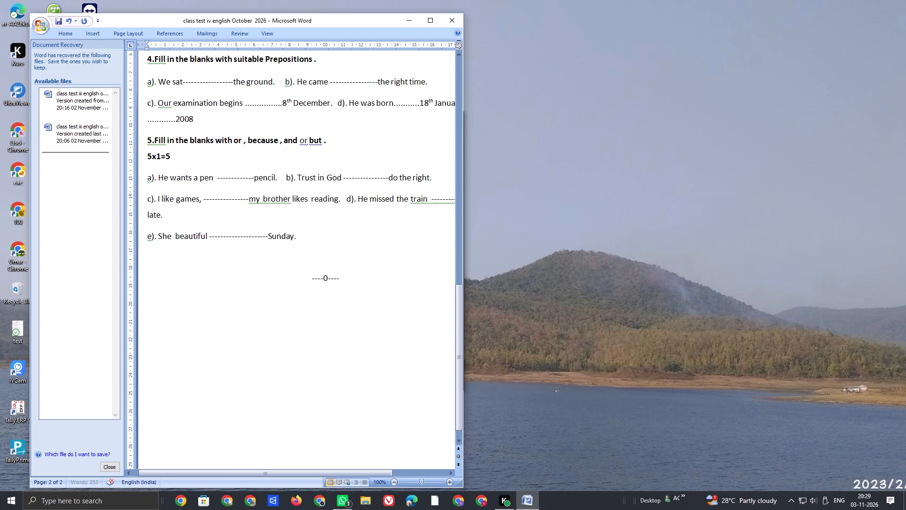
type("is")
key("space")
Replace "Sunday" in question 5 e) with "not vain", trimming six dashes off the blank and leaving spaces before "not" and the full stop.
key("Right")
key("Right")
key("Right")
key("Right")
key("Right")
key("Right")
key("Right")
key("Right")
key("Right")
key("Right")
key("Right")
key("Right")
key("Right")
key("Right")
key("Right")
key("Right")
key("Right")
key("Right")
key("Right")
key("Right")
key("Right")
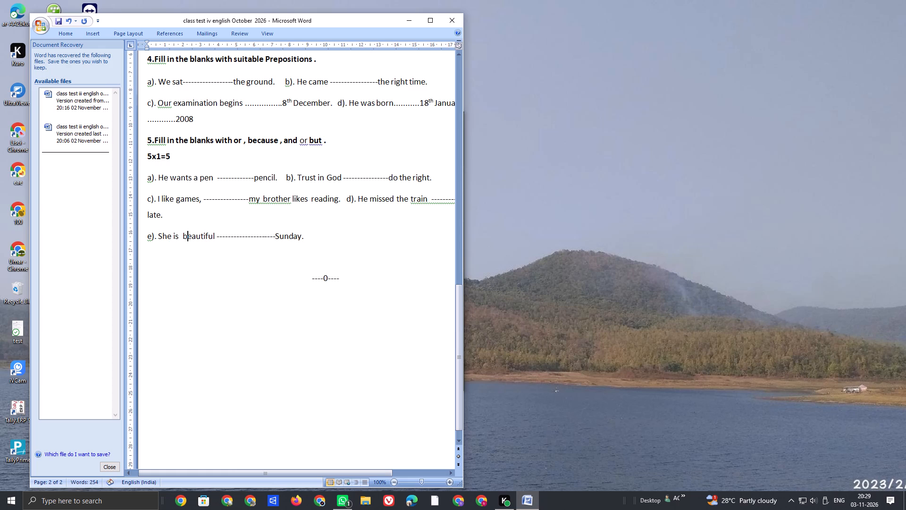
key("Right")
key("Right")
key("Right")
key("Right")
key("BackSpace")
key("BackSpace")
key("BackSpace")
key("BackSpace")
key("BackSpace")
key("BackSpace")
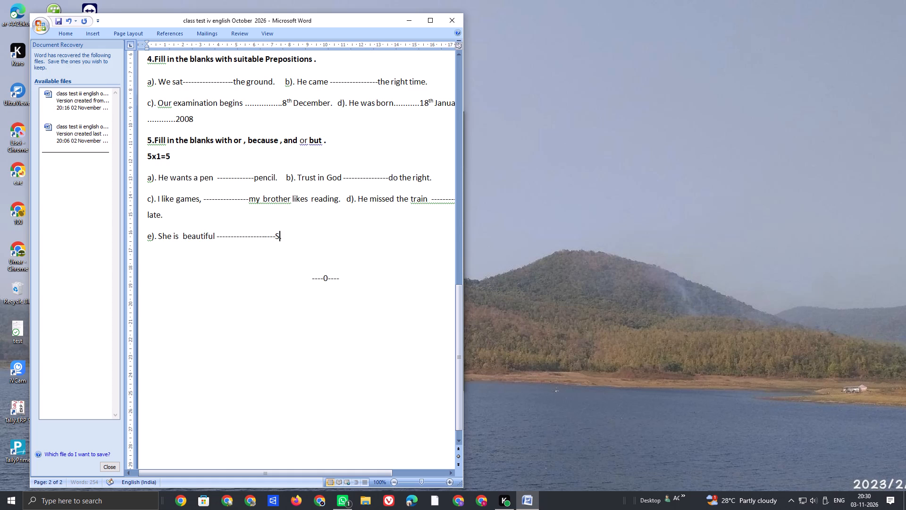
key("BackSpace")
key("BackSpace")
key("BackSpace")
key("BackSpace")
key("BackSpace")
key("BackSpace")
key("space")
type("not")
key("space")
type("vsin")
key("BackSpace")
key("BackSpace")
key("BackSpace")
type("ai")
key("n")
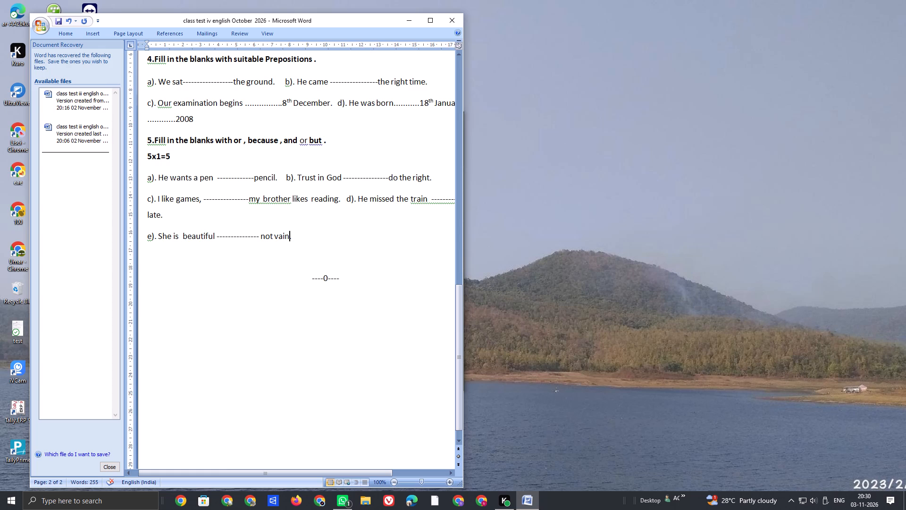
key("space")
Maximize the document window and look over both pages of the test paper.
left_click(429, 20)
scroll(643, 372, "down", 2)
scroll(644, 375, "up", 2)
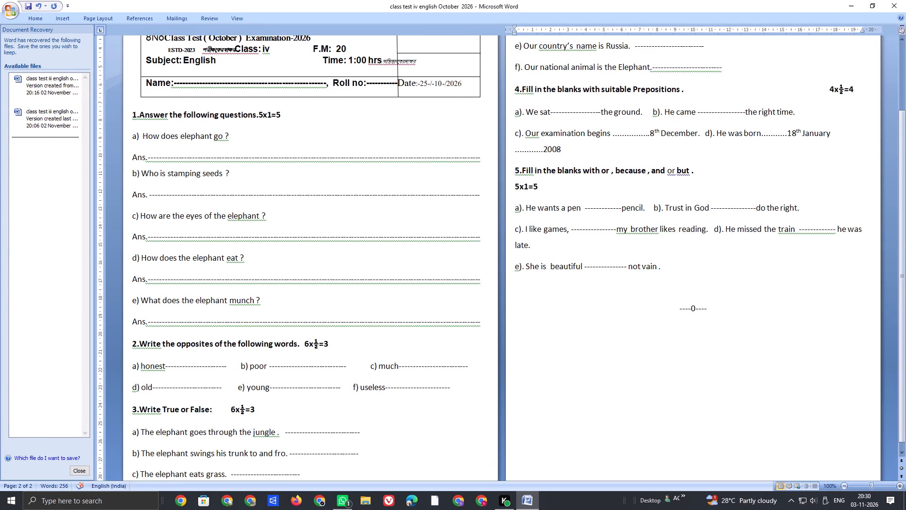
scroll(644, 375, "up", 5)
scroll(644, 375, "down", 10)
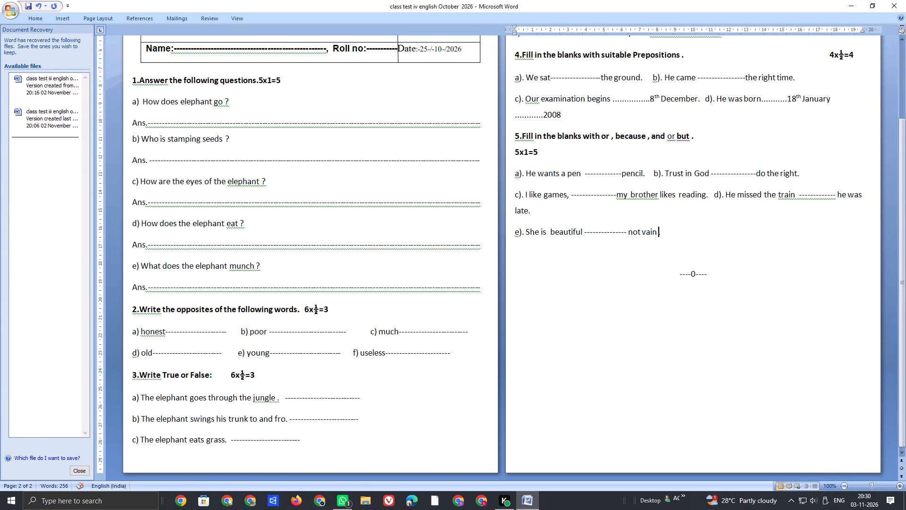
Save a copy of the test paper in the Downloads folder as Word Document "class test iv english October 2026 edited".
left_click(11, 14)
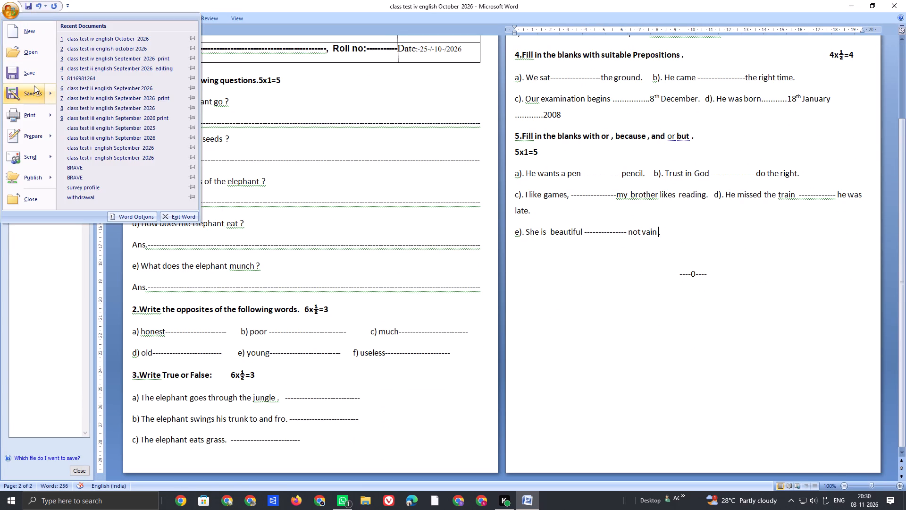
left_click(34, 92)
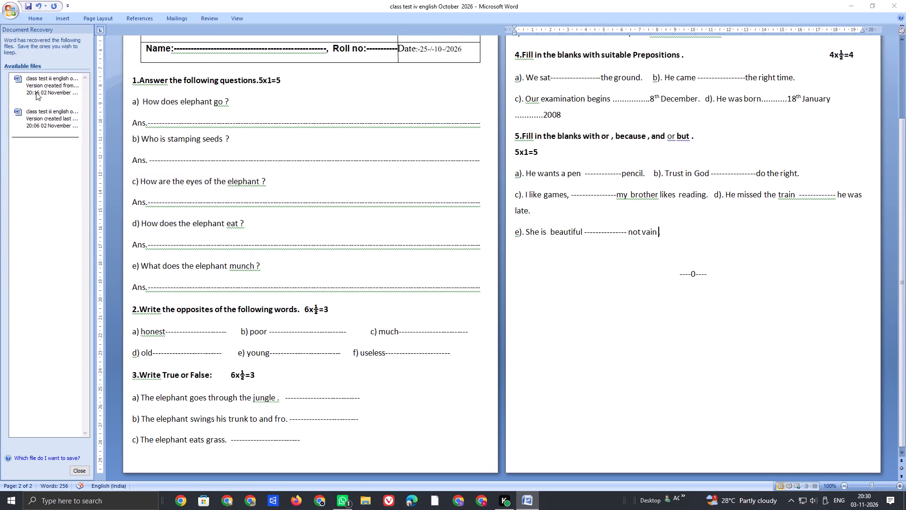
scroll(53, 142, "up", 1)
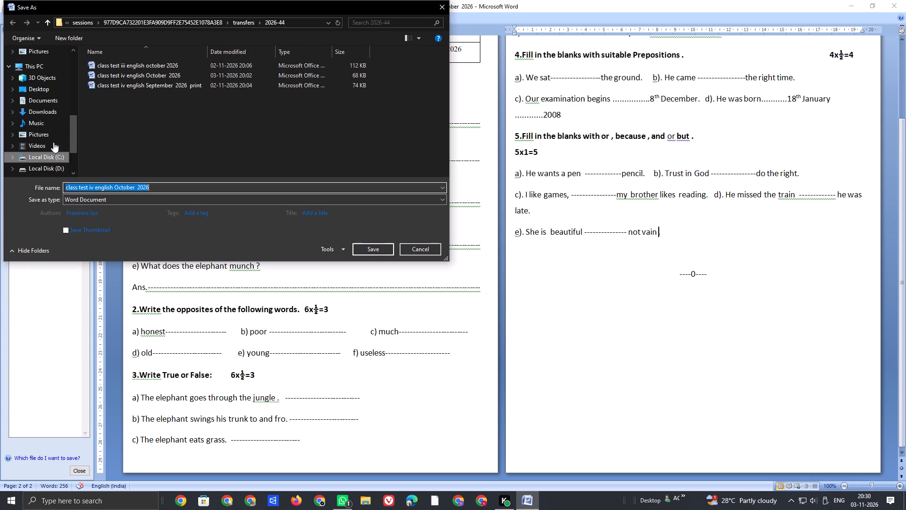
scroll(53, 142, "up", 8)
scroll(34, 109, "up", 3)
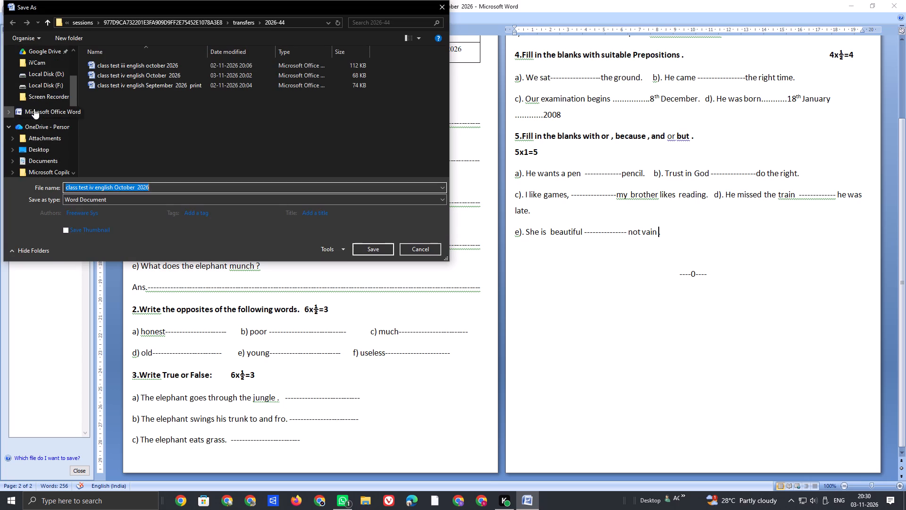
scroll(34, 109, "up", 9)
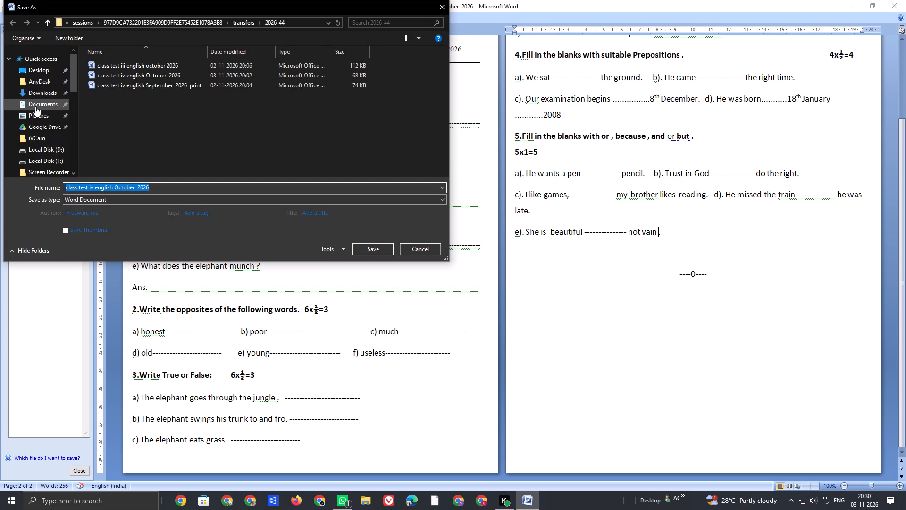
left_click(38, 95)
left_click(152, 183)
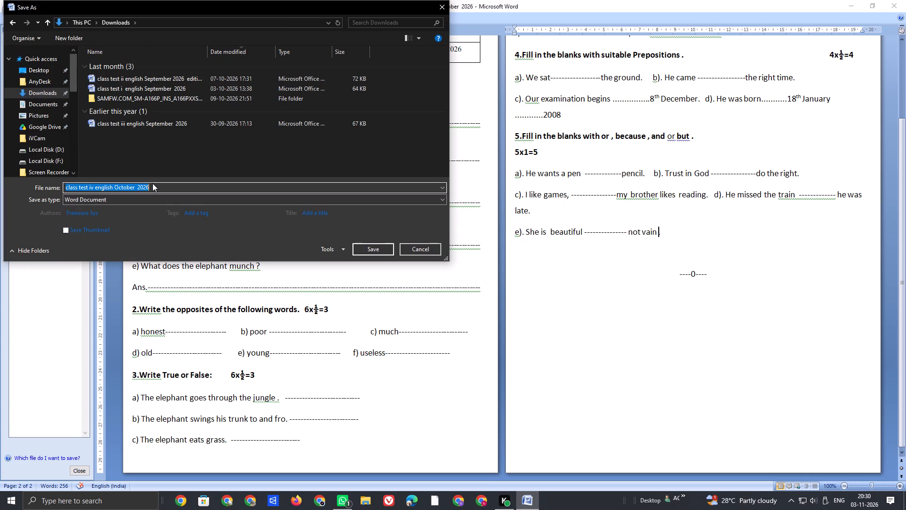
left_click(154, 185)
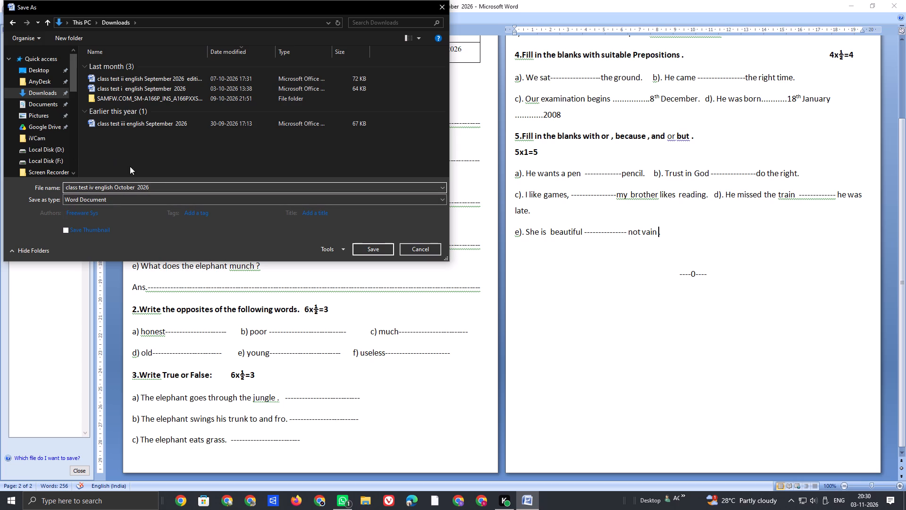
left_click(162, 187)
left_click(162, 186)
key("space")
key("space")
type("edited")
left_click(374, 250)
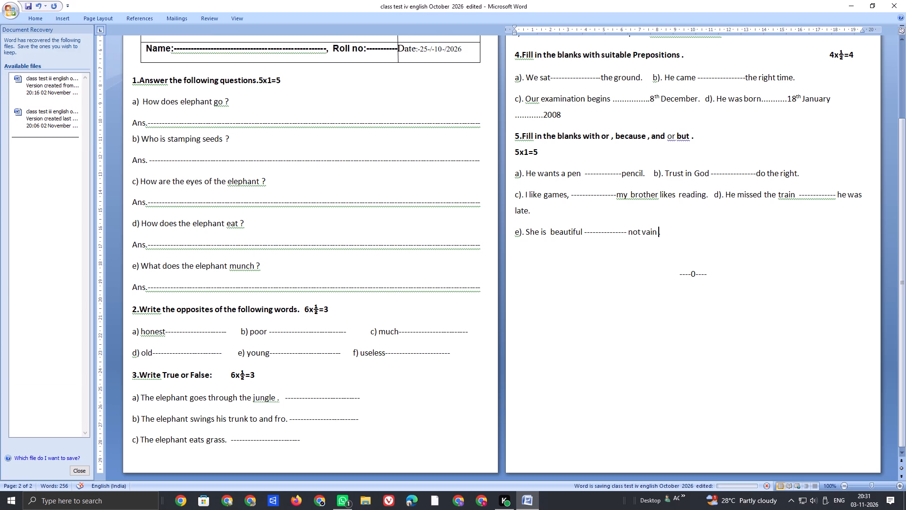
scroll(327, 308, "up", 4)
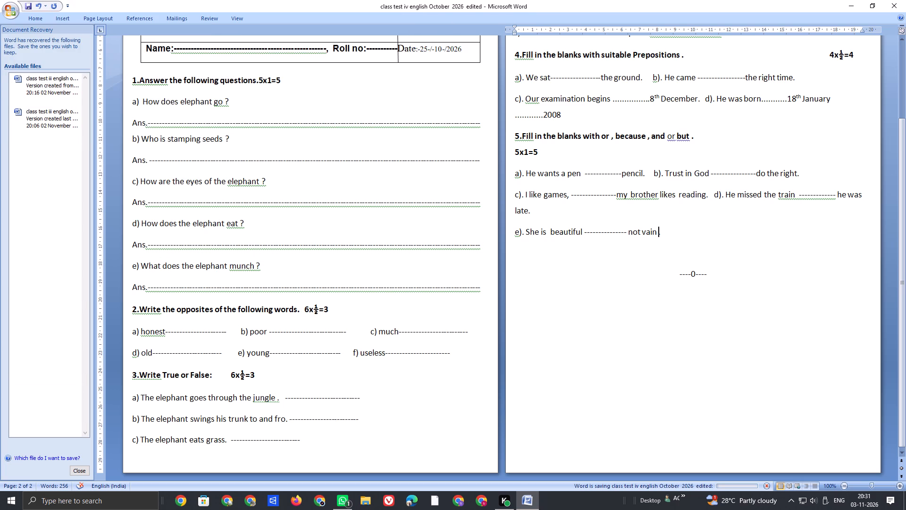
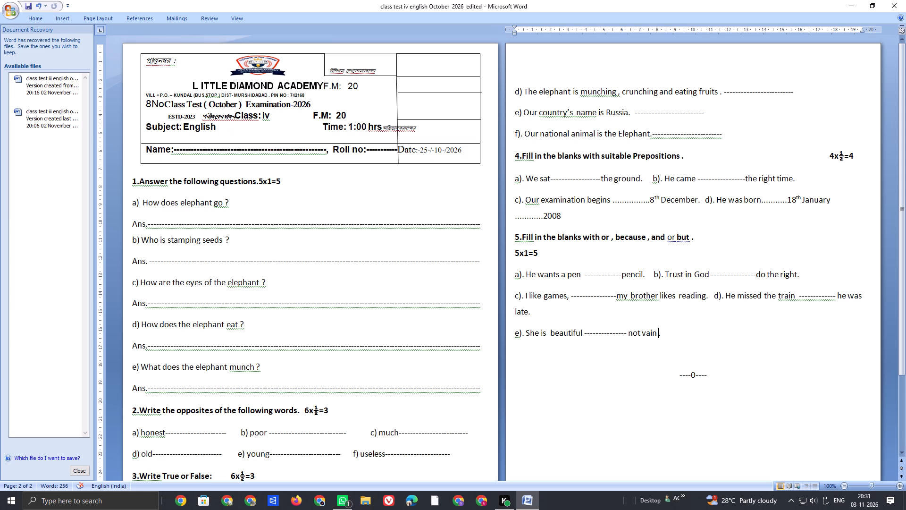
In the Date field of the test paper's header, set the day to 04 and the month to 11.
scroll(672, 263, "up", 4)
scroll(632, 240, "up", 2)
scroll(435, 259, "up", 3)
left_click(427, 153)
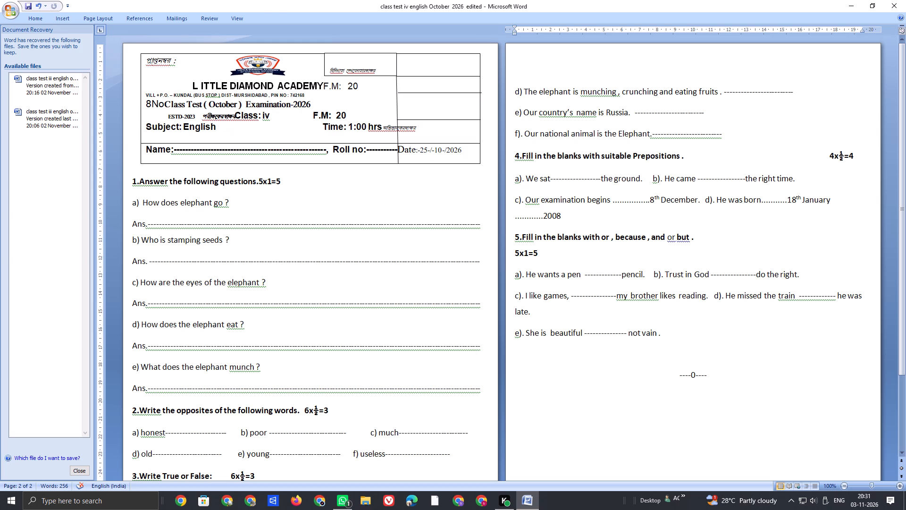
left_click(427, 151)
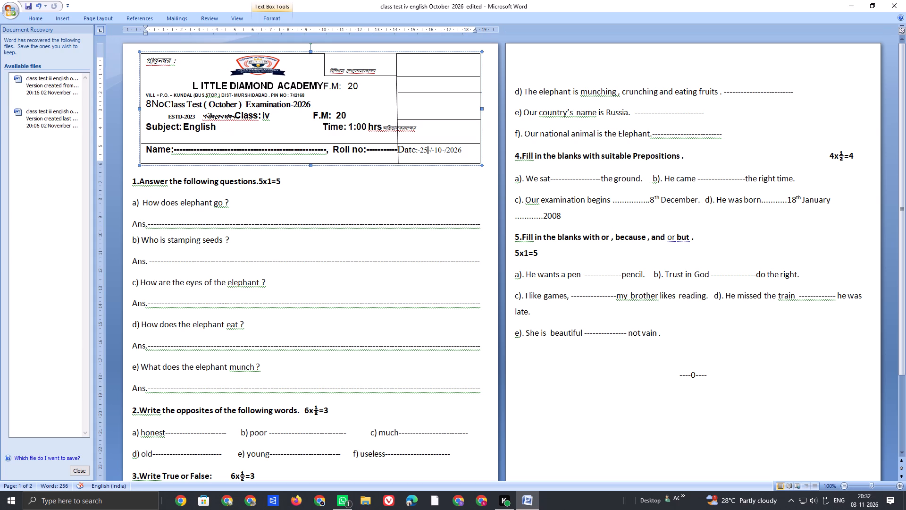
key("BackSpace")
key("BackSpace")
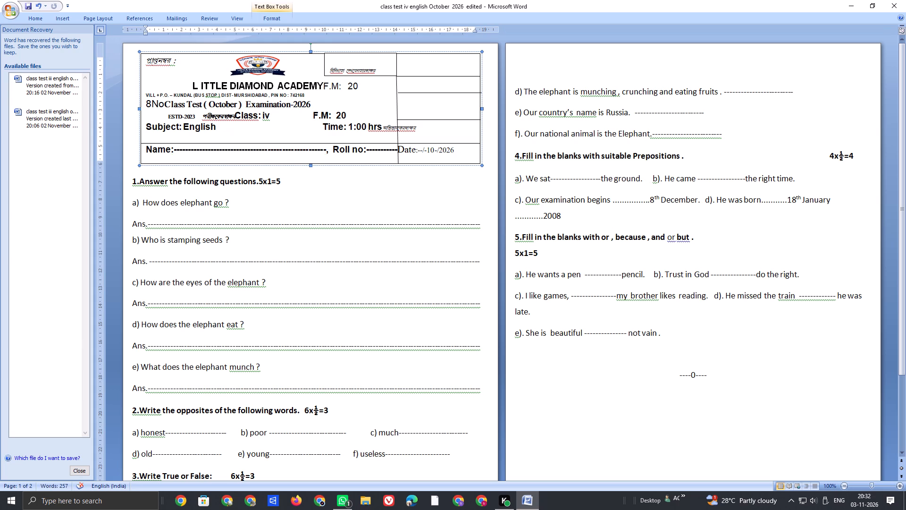
type("04")
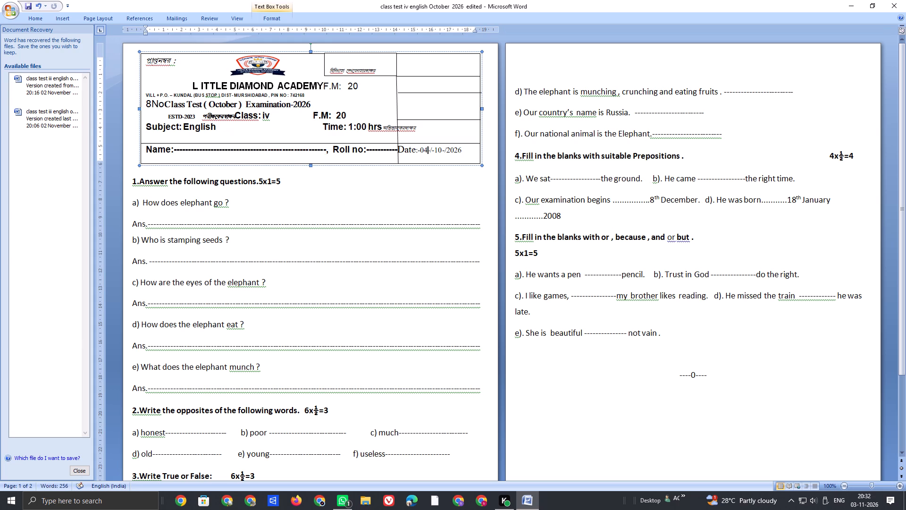
left_click(441, 149)
key("BackSpace")
key("1")
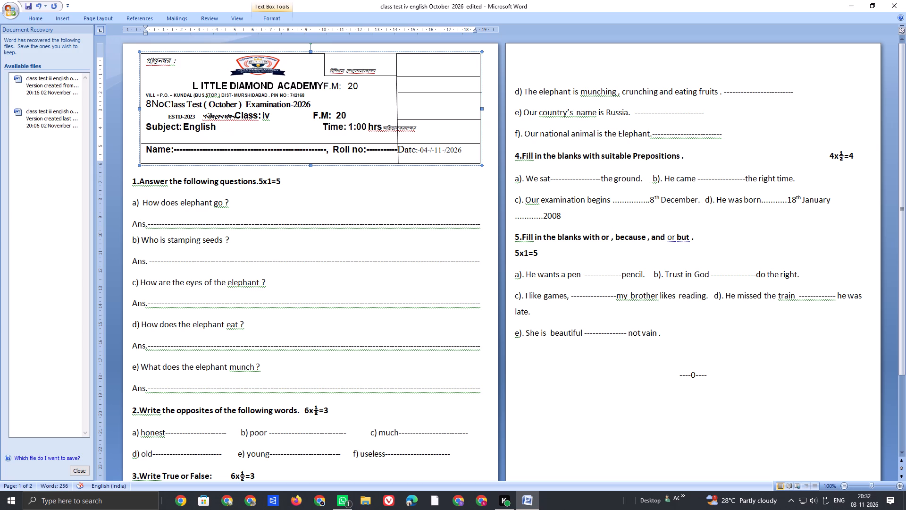
Insert a 0 directly after "Date:" in the header, before the dash preceding the day.
left_click(418, 152)
key("0")
Save the test paper in the Downloads folder as Word Document "class test iv english October 2026 edited".
left_click(13, 18)
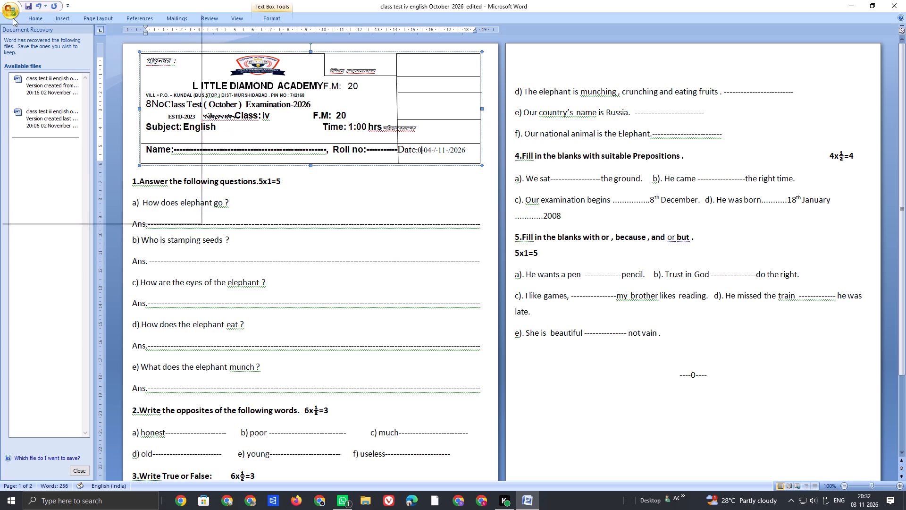
left_click(32, 90)
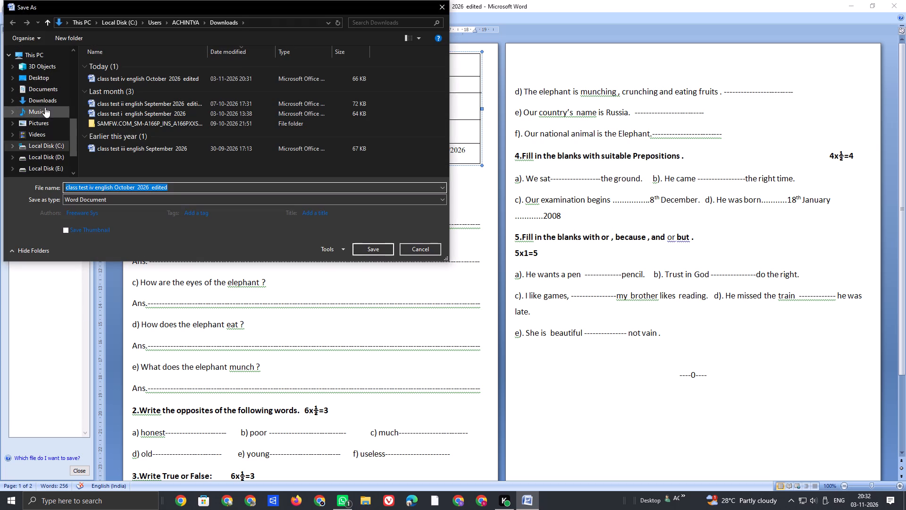
scroll(44, 104, "up", 19)
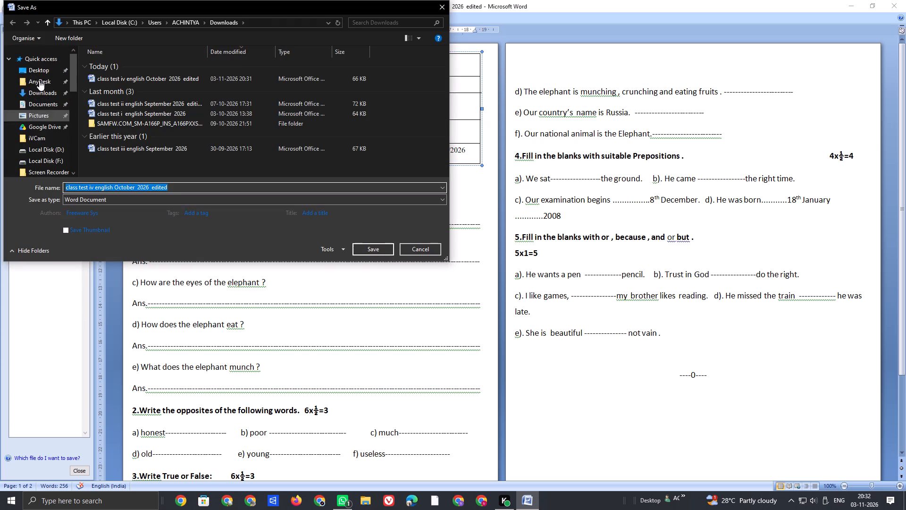
scroll(40, 79, "up", 2)
left_click(42, 89)
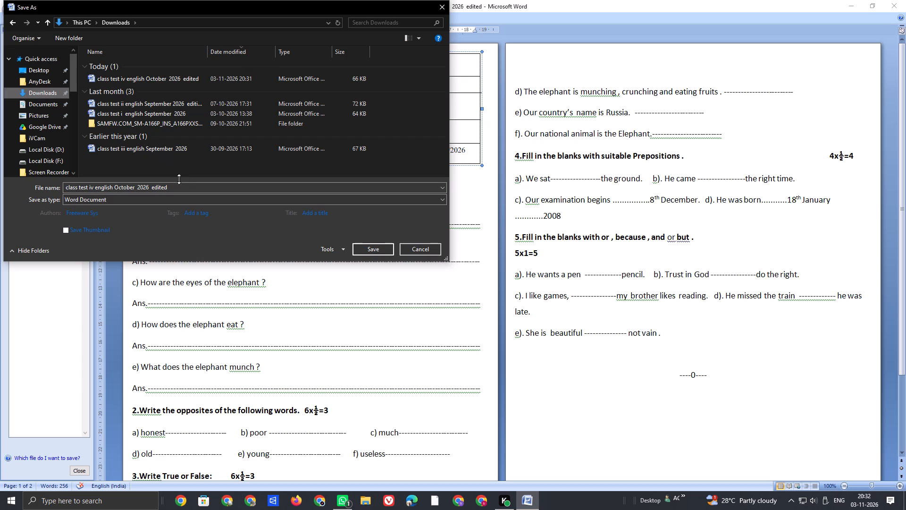
left_click(181, 185)
left_click(368, 244)
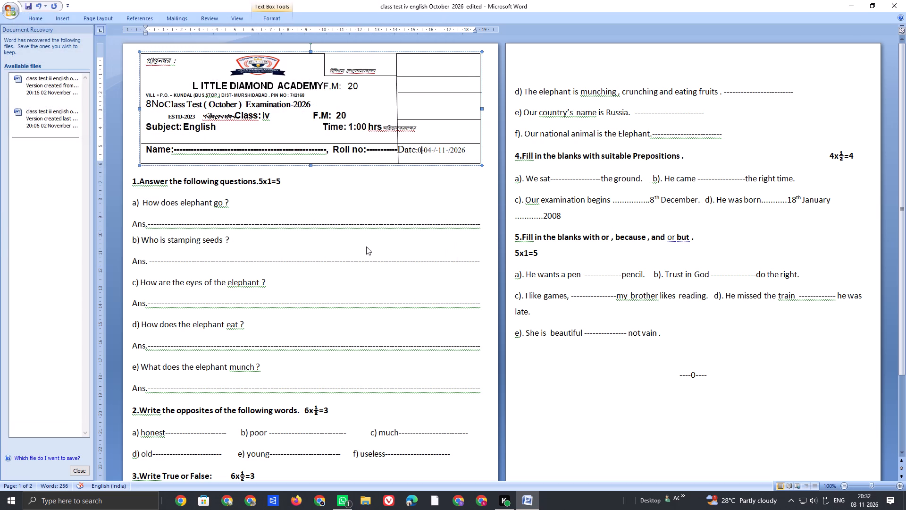
Look over the test paper once more, close it, and cancel the prompt about the unopened recovered files.
scroll(381, 291, "up", 3)
scroll(381, 291, "down", 5)
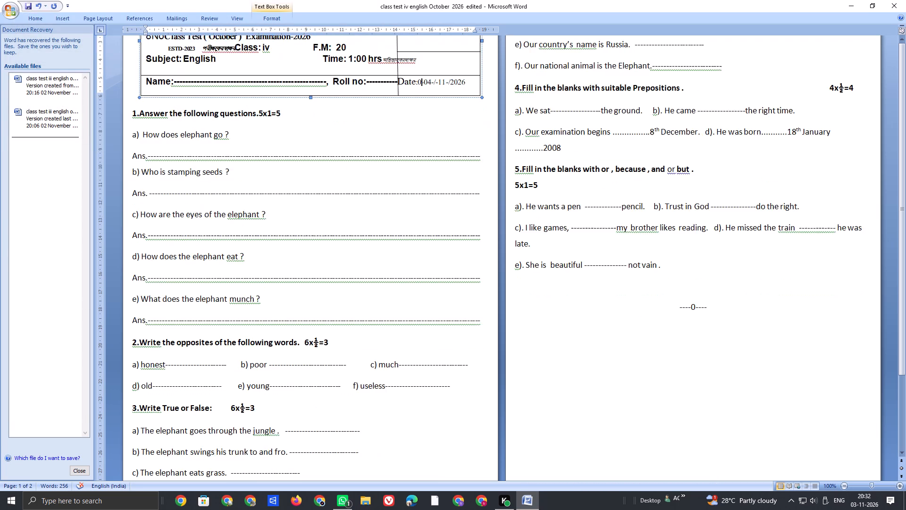
scroll(382, 297, "down", 20)
scroll(383, 307, "up", 1)
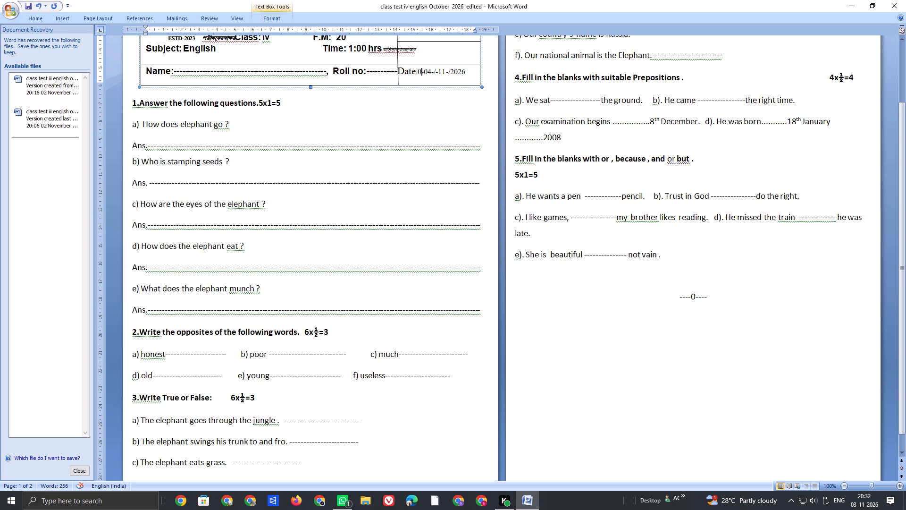
scroll(386, 291, "down", 4)
left_click(905, 0)
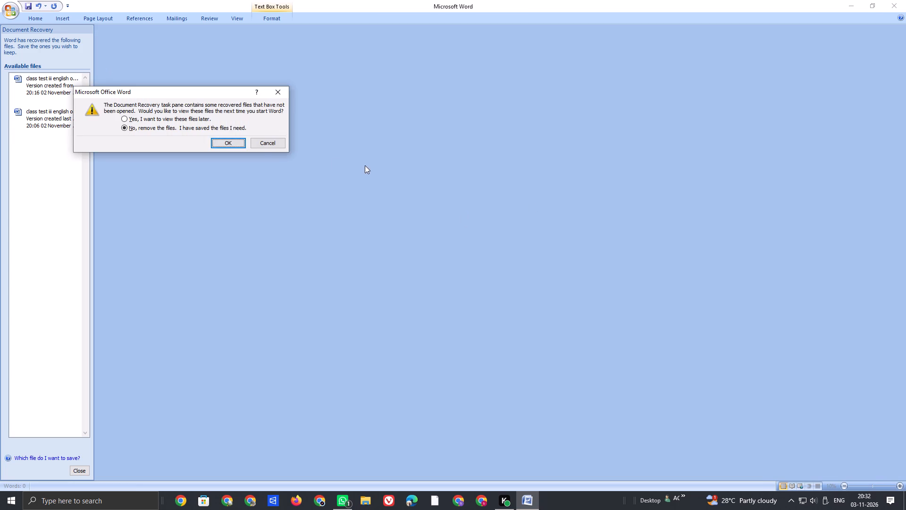
left_click(260, 142)
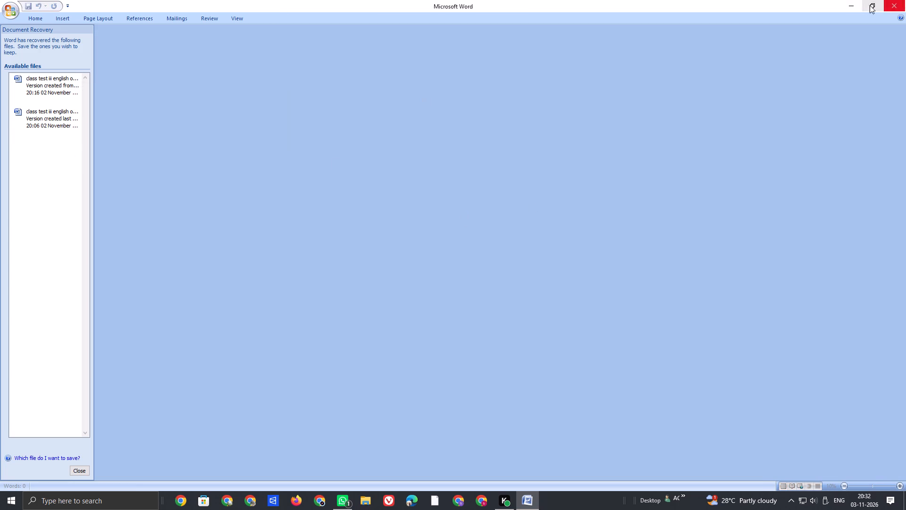